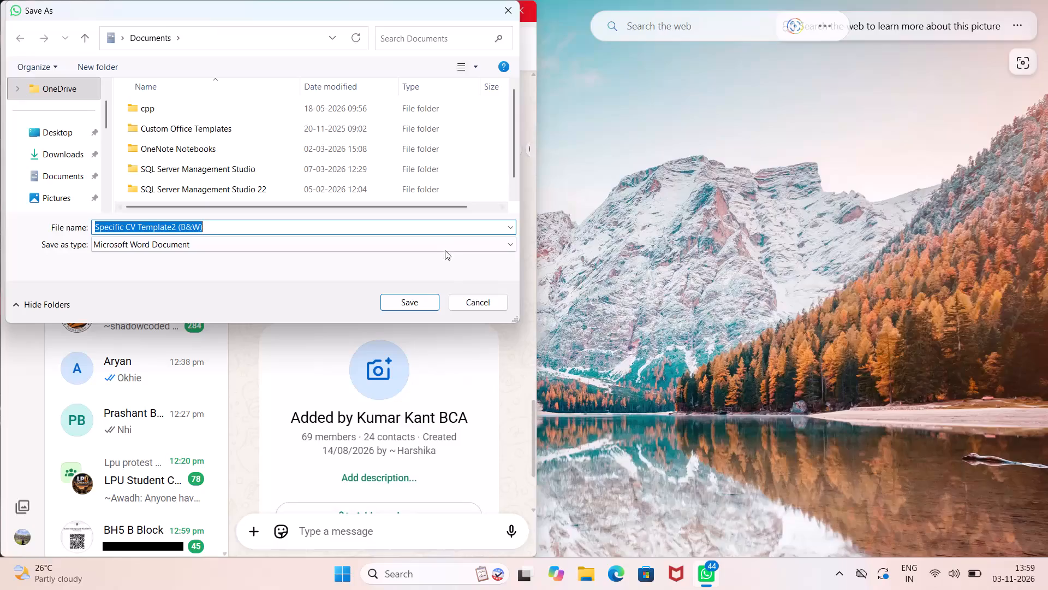
Shorten the name of the document being saved to "Specific CV Template".
click(438, 225)
key(BackSpace)
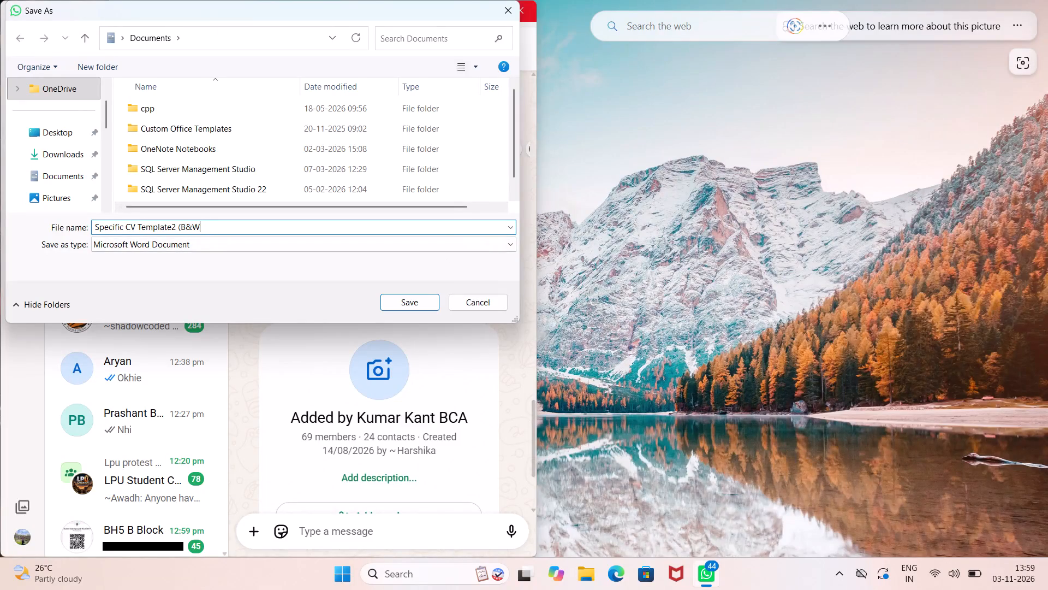
key(BackSpace)
key(BackSpace)
key(BackSpace)
key(BackSpace)
key(BackSpace)
key(BackSpace)
Check which file types are available for saving the CV template.
click(449, 244)
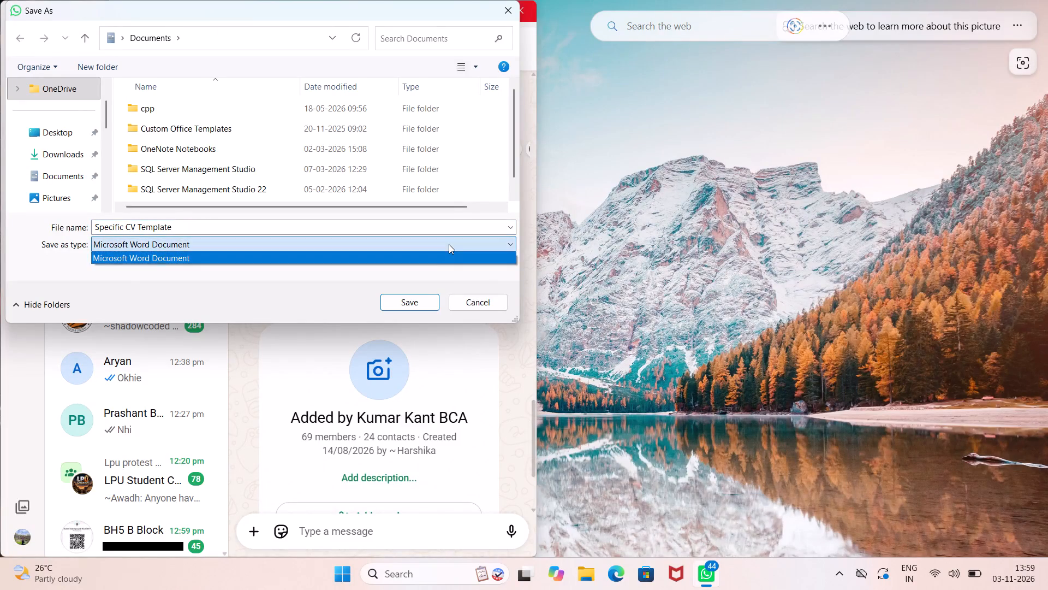
double_click(449, 244)
click(449, 244)
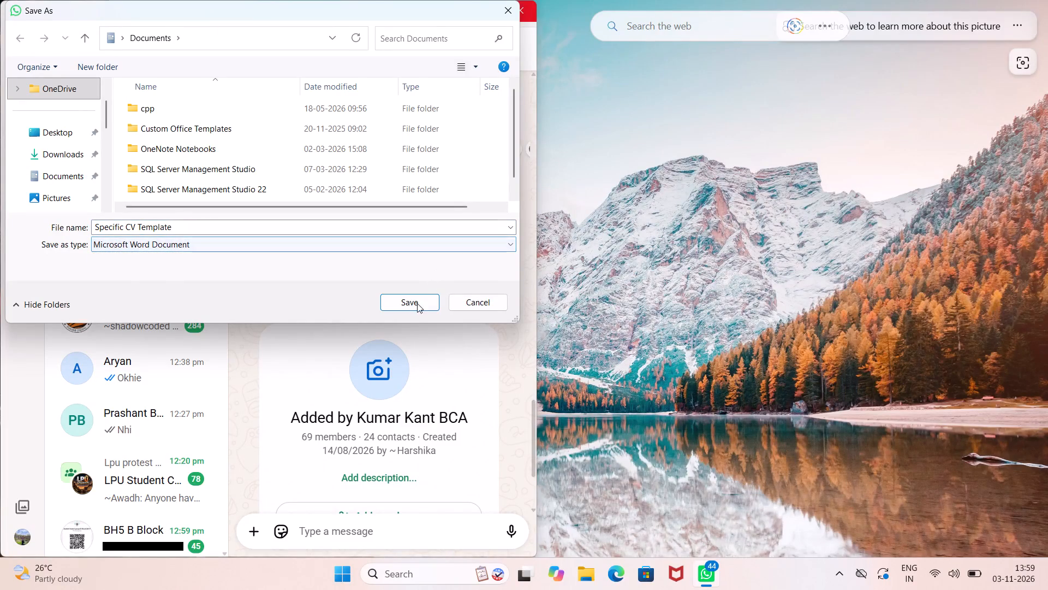
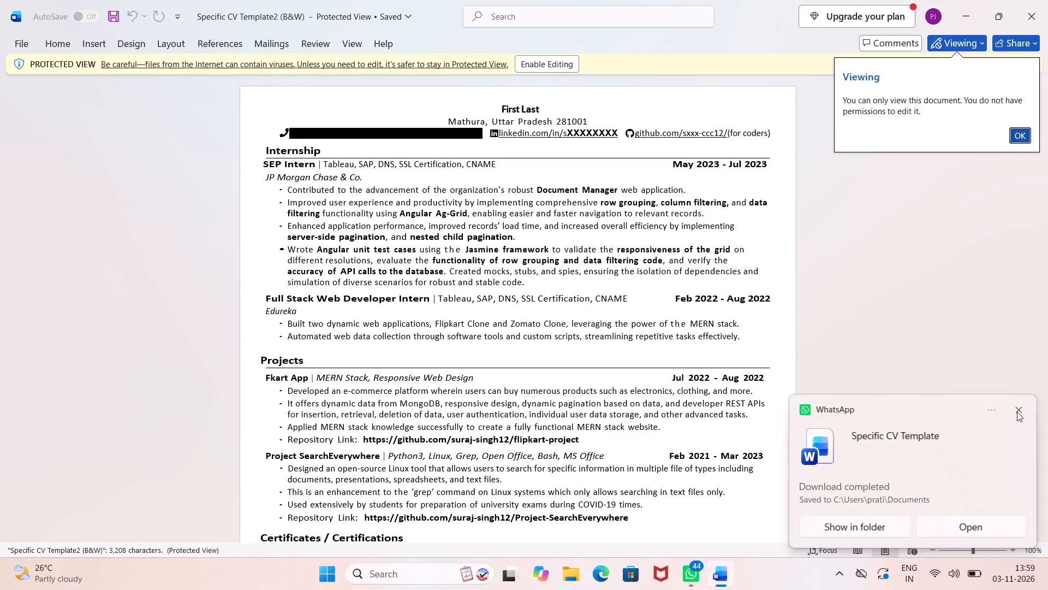
Dismiss the WhatsApp download notification and return to the open CV template document.
click(1017, 411)
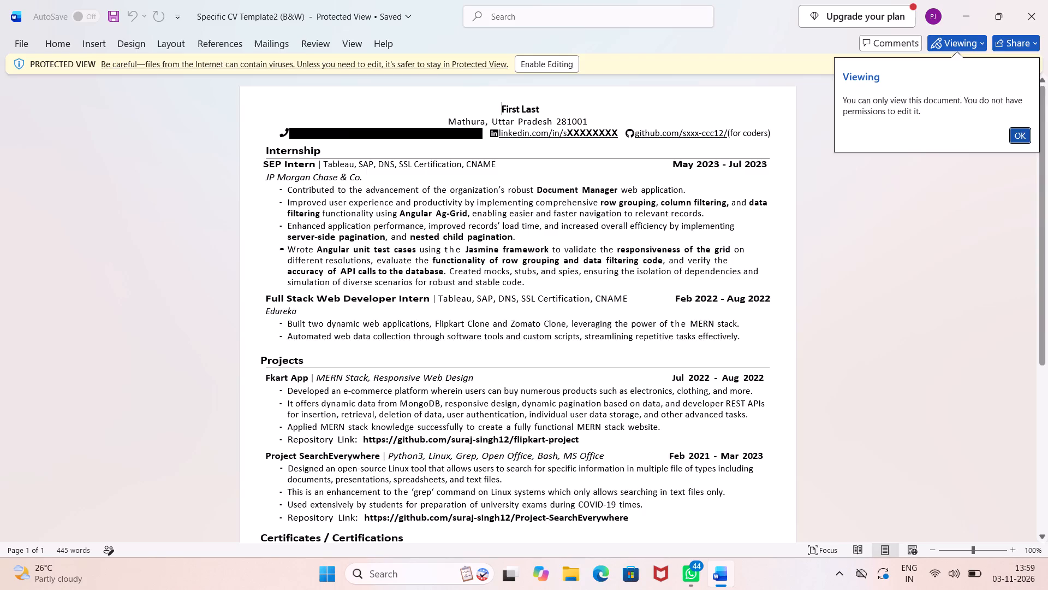
click(688, 189)
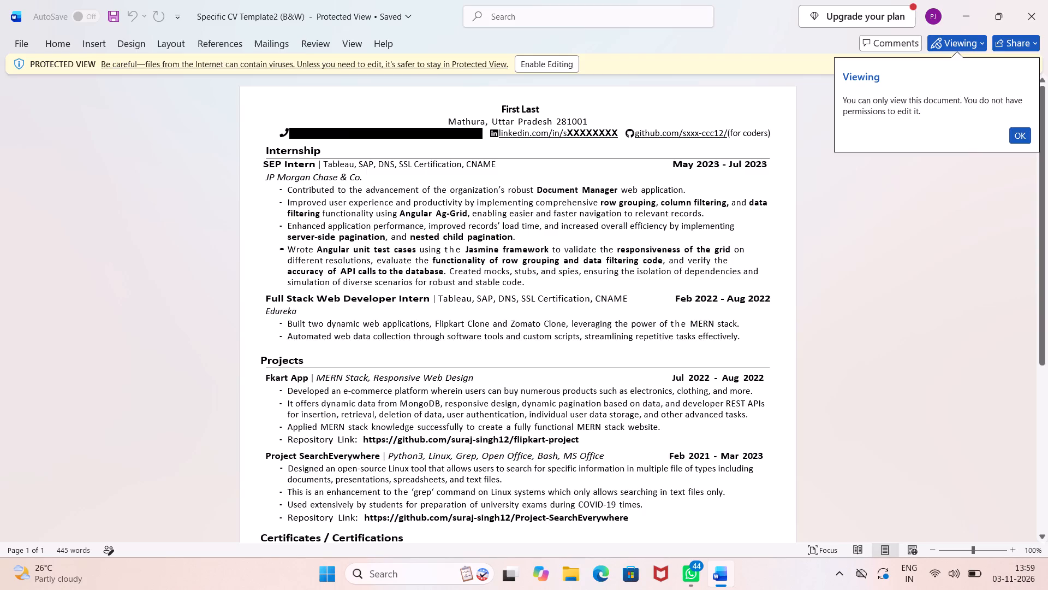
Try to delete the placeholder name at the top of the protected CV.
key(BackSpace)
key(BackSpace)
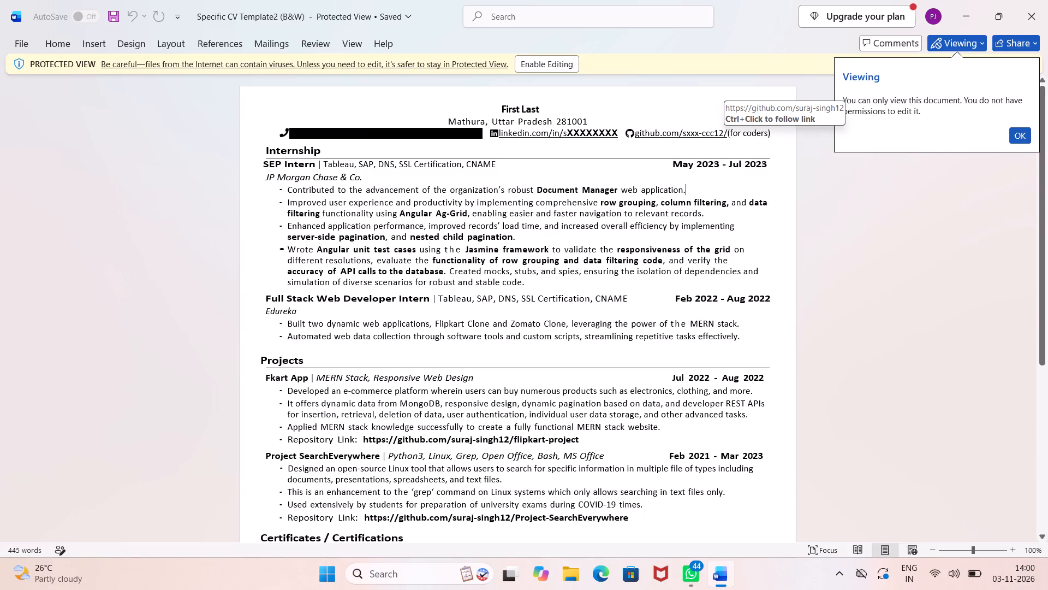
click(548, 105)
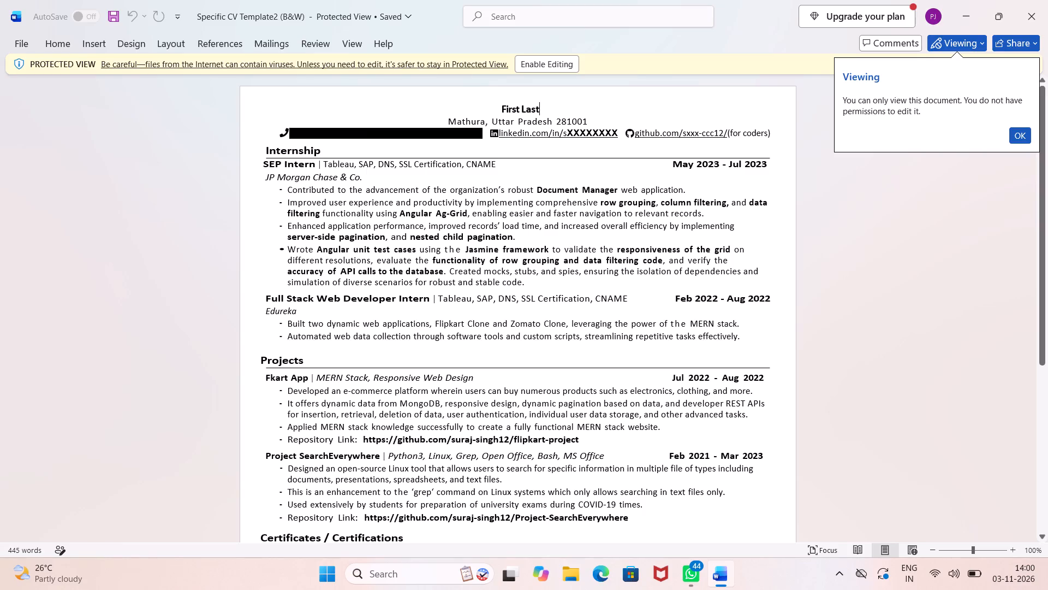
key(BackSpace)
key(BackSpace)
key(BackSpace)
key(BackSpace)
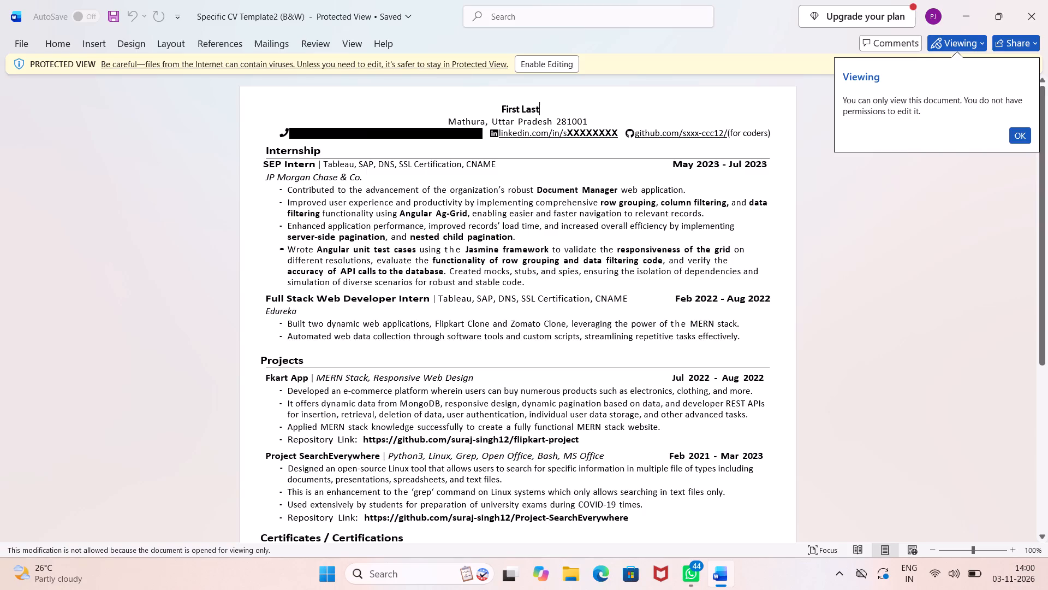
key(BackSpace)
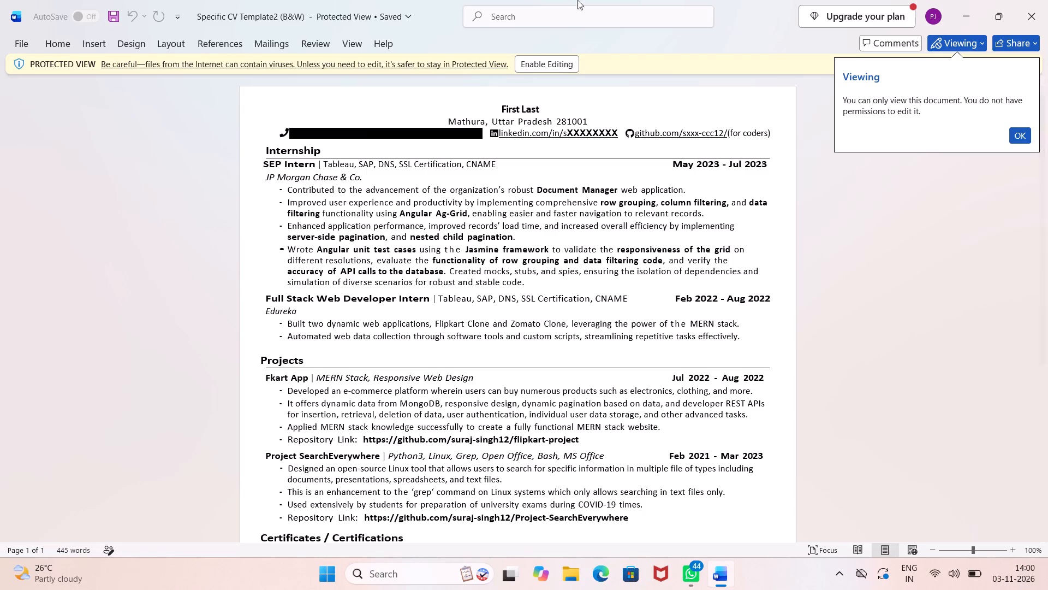
Enable editing of the protected CV template.
click(540, 61)
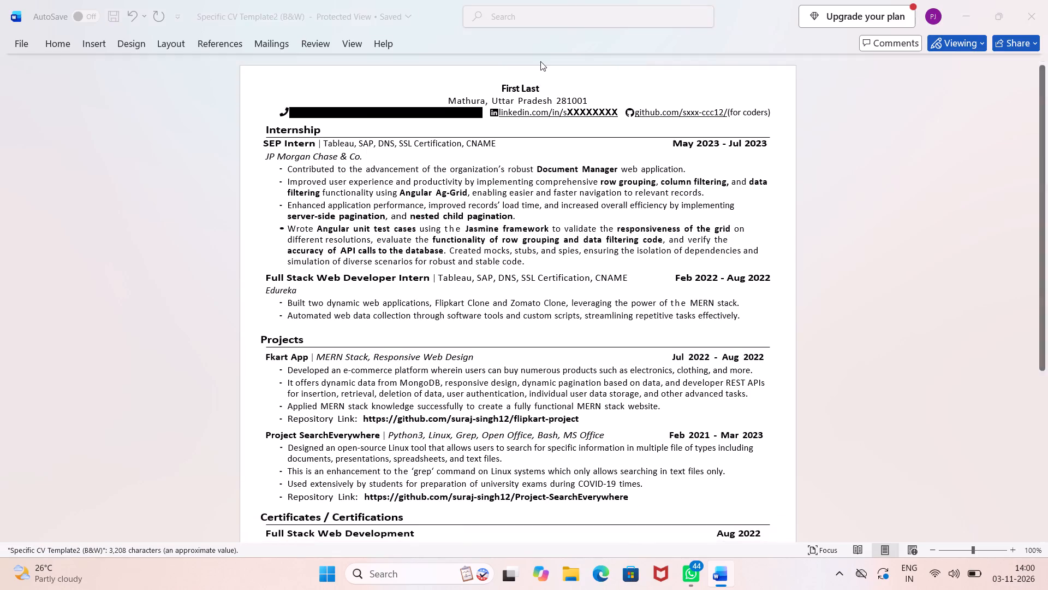
Delete the placeholder name "First Last" from the CV's heading line.
click(547, 160)
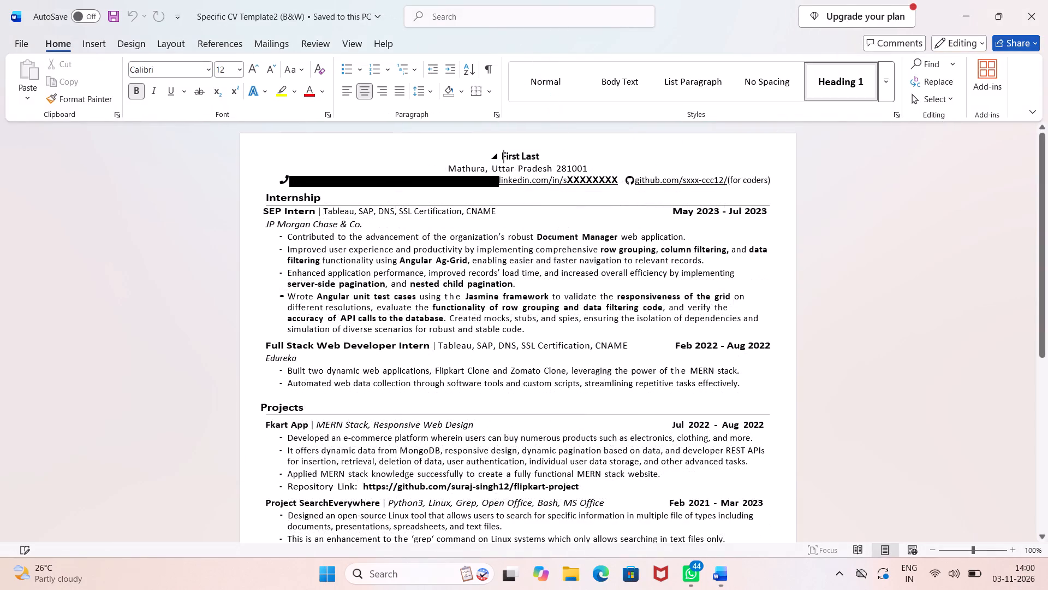
click(547, 160)
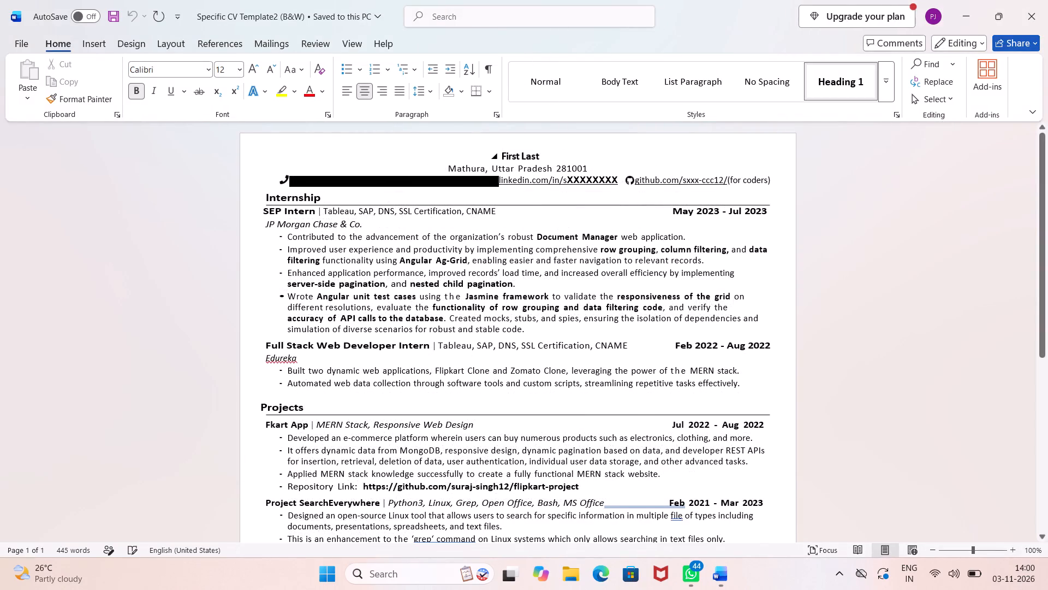
key(BackSpace)
key(BackSpace)
key(BackSpace)
key(BackSpace)
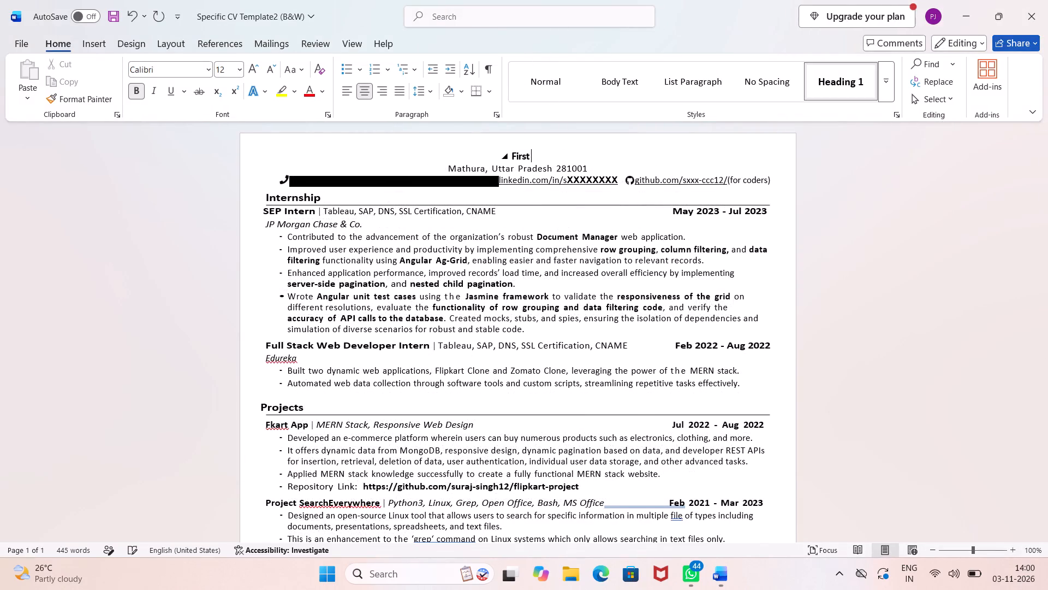
key(BackSpace)
key(BackSpace)
key(BackSpace)
key(BackSpace)
key(BackSpace)
key(BackSpace)
key(BackSpace)
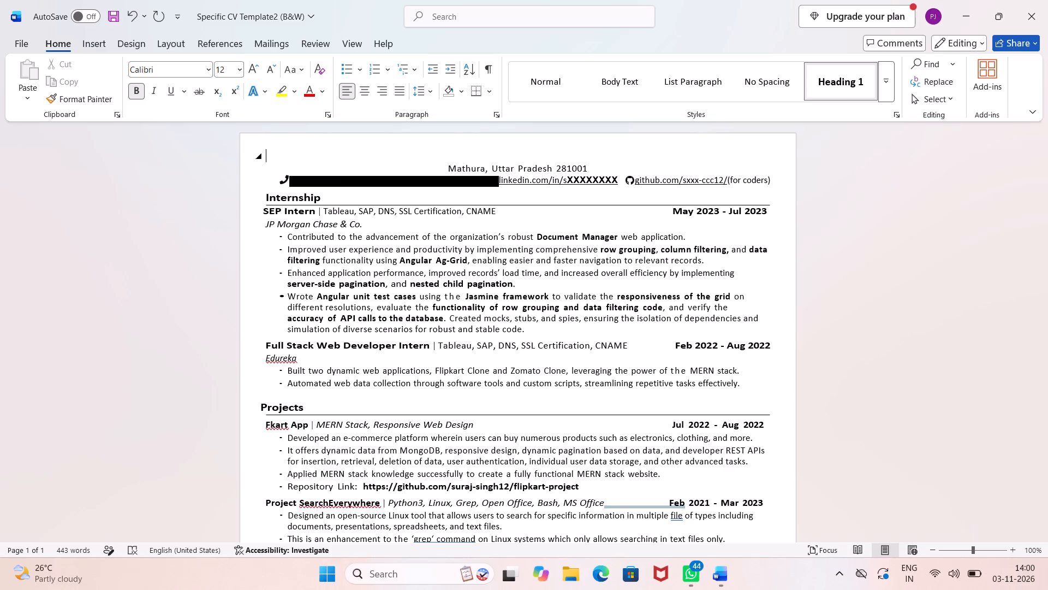
Enter the candidate's full name on the empty heading line, indented with leading spaces to sit near the page centre.
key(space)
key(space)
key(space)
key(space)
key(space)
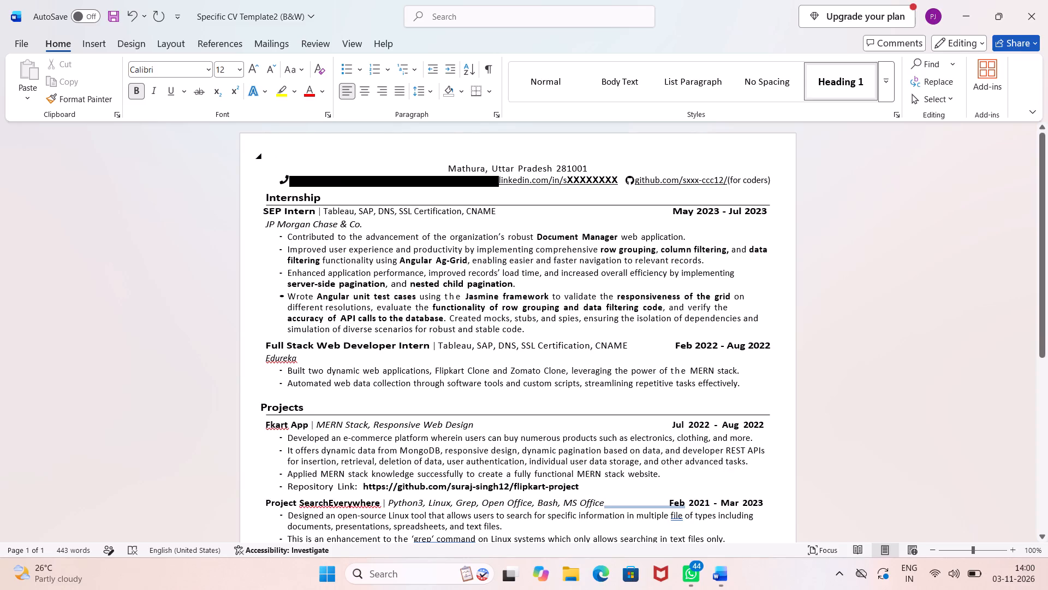
click(487, 149)
click(450, 149)
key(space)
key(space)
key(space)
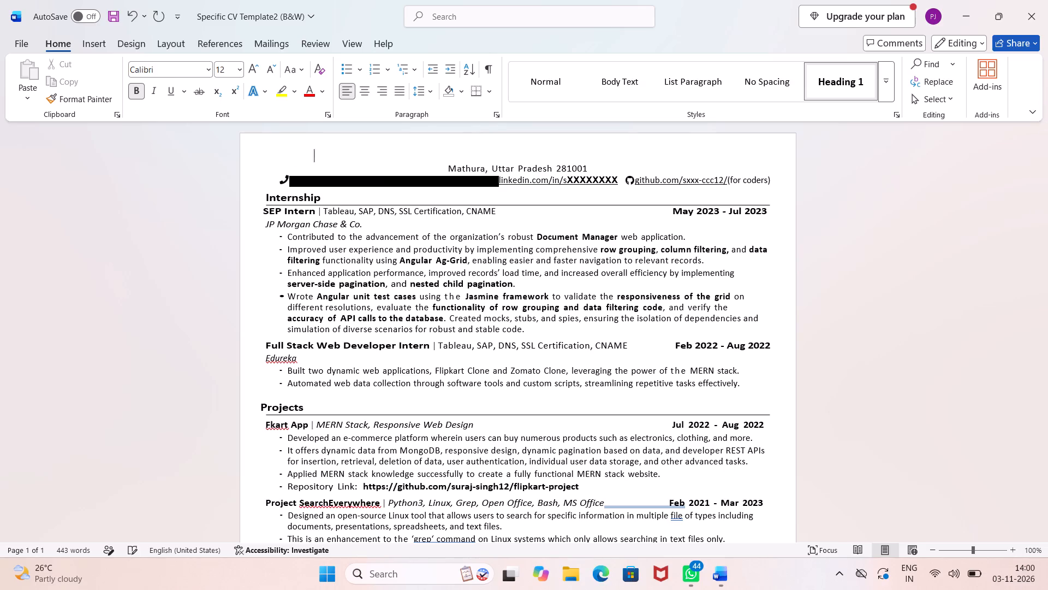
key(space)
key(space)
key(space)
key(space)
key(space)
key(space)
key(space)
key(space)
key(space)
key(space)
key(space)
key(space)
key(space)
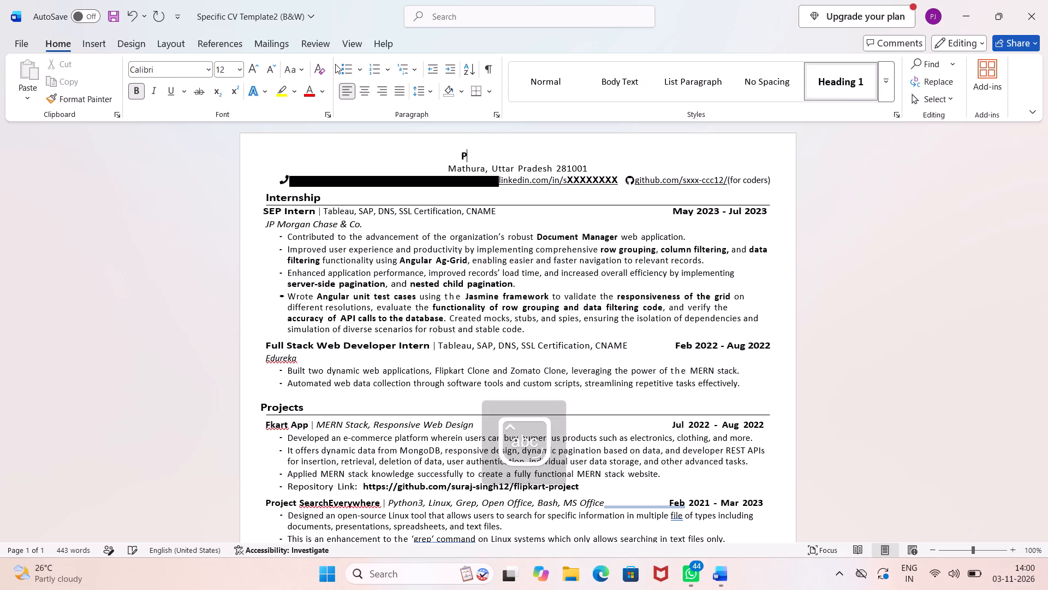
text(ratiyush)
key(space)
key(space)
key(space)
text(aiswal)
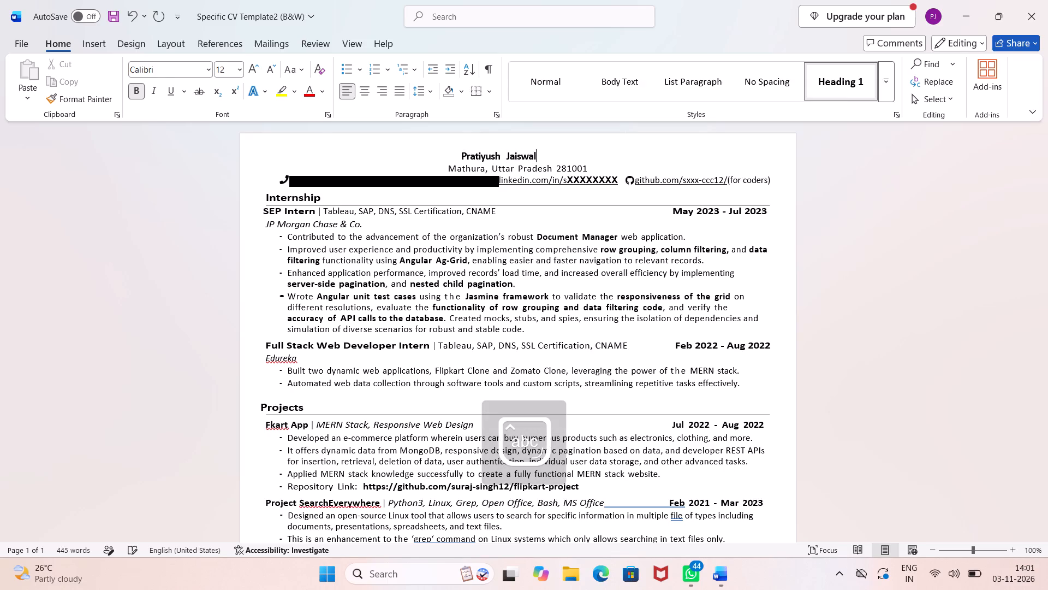
Delete the template's whole city, state and postal code line below the name.
click(592, 170)
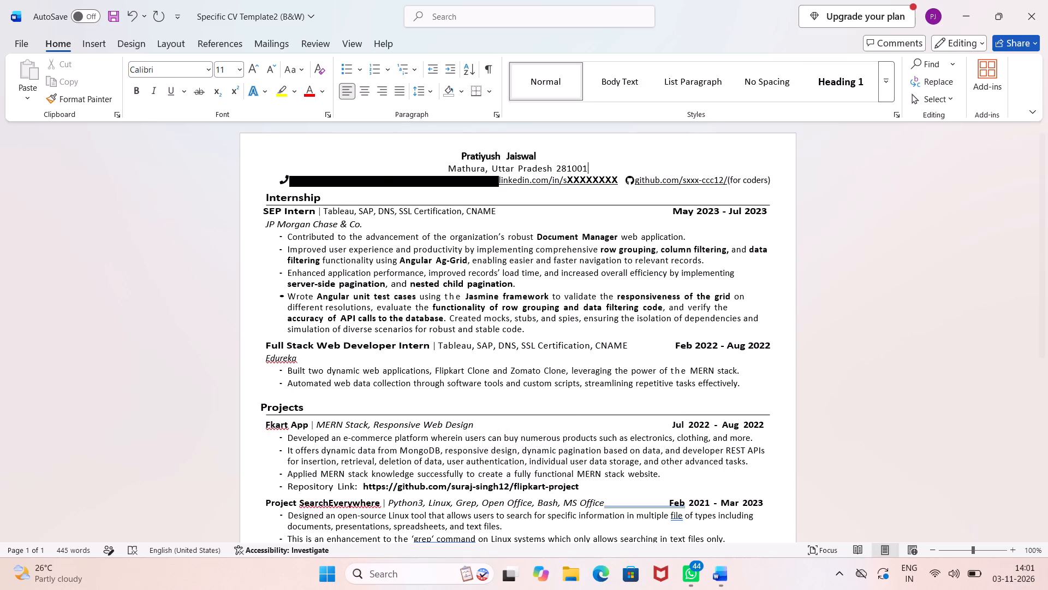
key(BackSpace)
key(BackSpace)
key(BackSpace)
key(BackSpace)
key(BackSpace)
key(BackSpace)
key(BackSpace)
key(BackSpace)
key(BackSpace)
key(BackSpace)
key(BackSpace)
key(BackSpace)
key(BackSpace)
key(BackSpace)
key(BackSpace)
key(BackSpace)
key(BackSpace)
key(BackSpace)
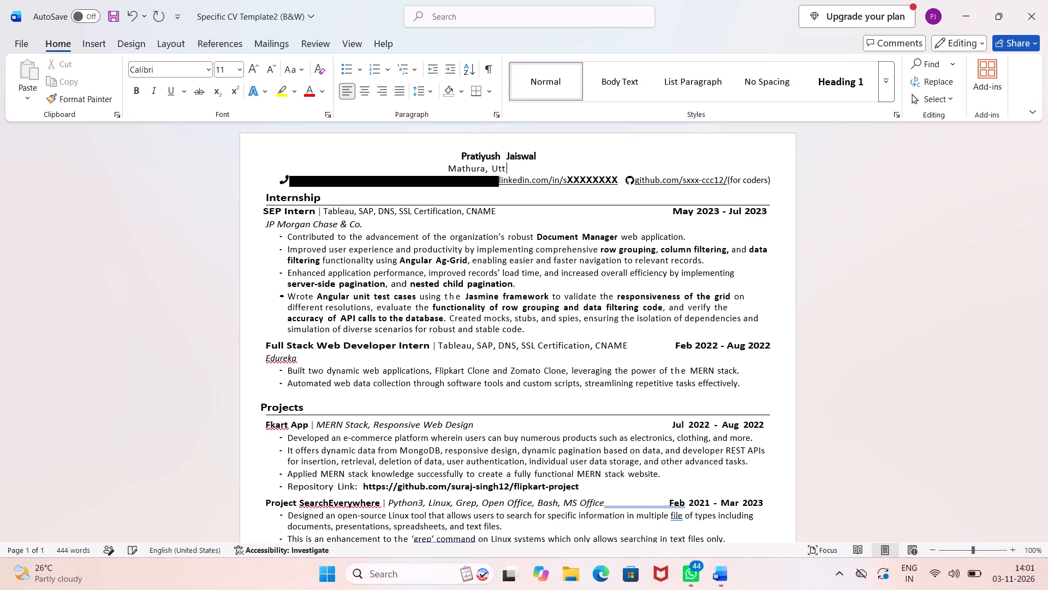
key(BackSpace)
key(BackSpace)
key(BackSpace)
key(BackSpace)
key(BackSpace)
key(BackSpace)
key(BackSpace)
key(BackSpace)
key(BackSpace)
key(BackSpace)
key(BackSpace)
key(BackSpace)
key(BackSpace)
Enter the candidate's city, state and postal code below the name, indented with spaces and separated by vertical bars.
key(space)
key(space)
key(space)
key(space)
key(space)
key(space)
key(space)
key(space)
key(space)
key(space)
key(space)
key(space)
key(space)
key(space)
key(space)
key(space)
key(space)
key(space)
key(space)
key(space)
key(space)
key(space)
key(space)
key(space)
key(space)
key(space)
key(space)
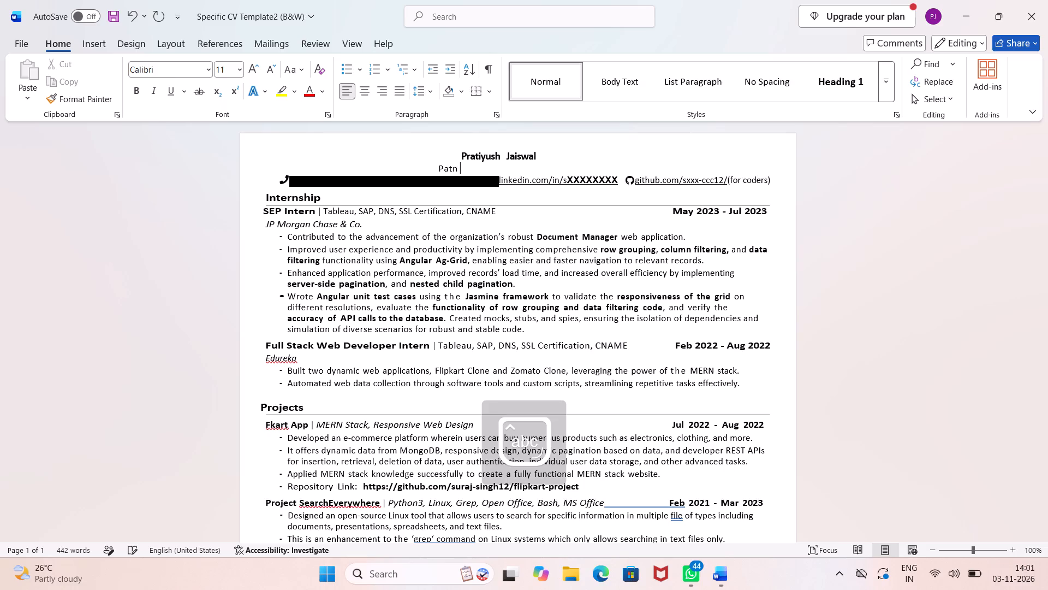
key(BackSpace)
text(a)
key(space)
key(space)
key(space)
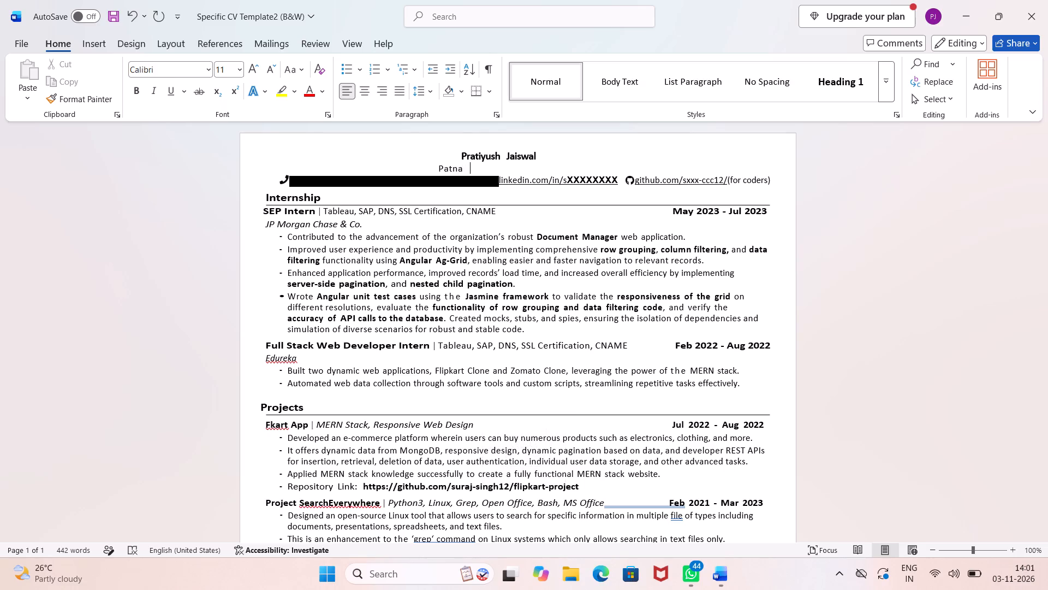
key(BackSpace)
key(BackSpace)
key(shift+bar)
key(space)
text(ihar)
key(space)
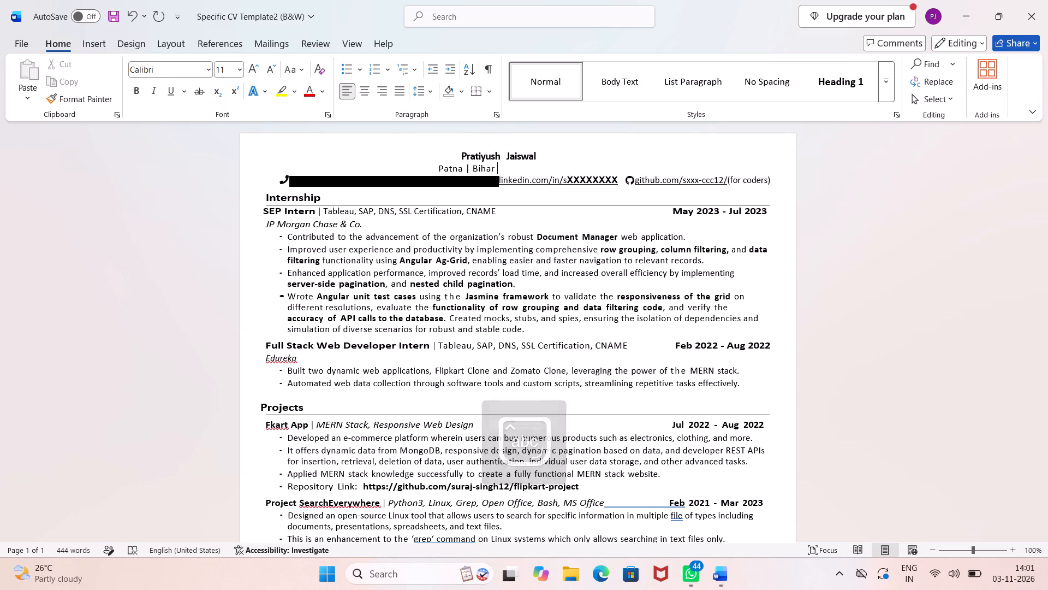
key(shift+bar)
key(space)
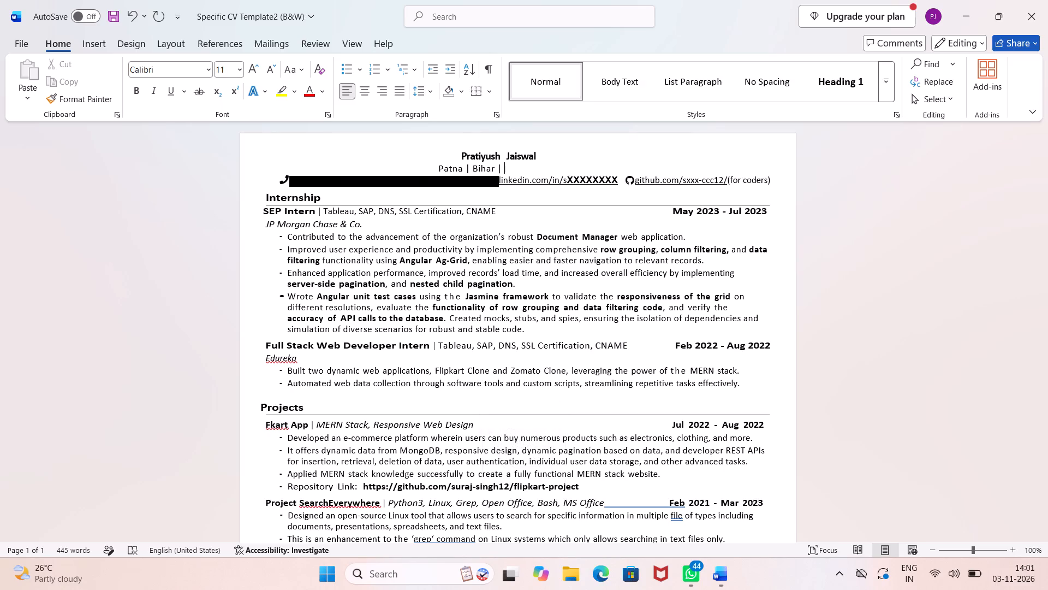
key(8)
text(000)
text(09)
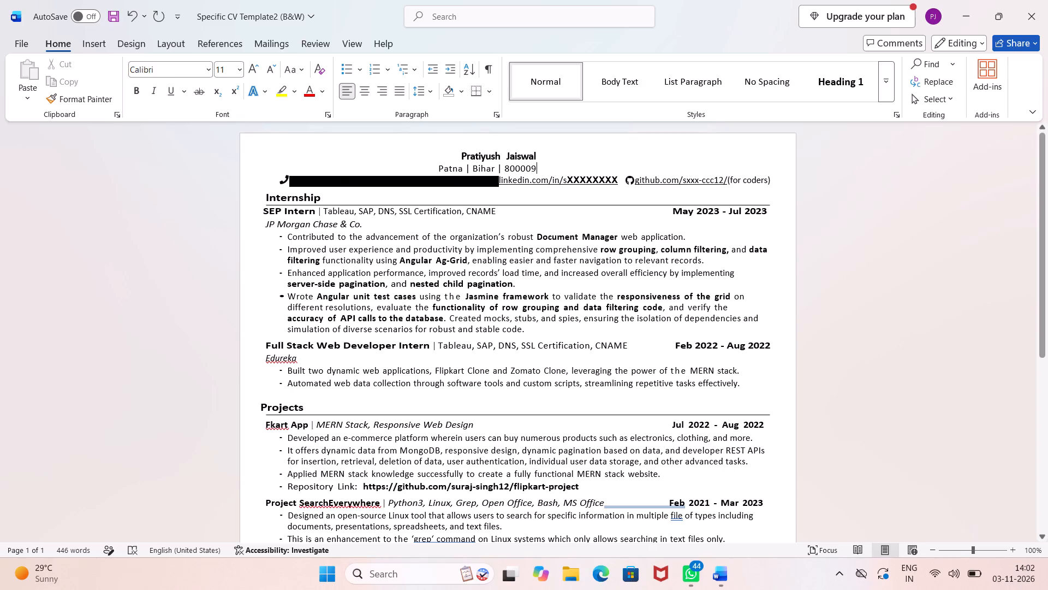
Add six more leading spaces to the location line so it sits more centrally beneath the name.
click(433, 163)
click(433, 163)
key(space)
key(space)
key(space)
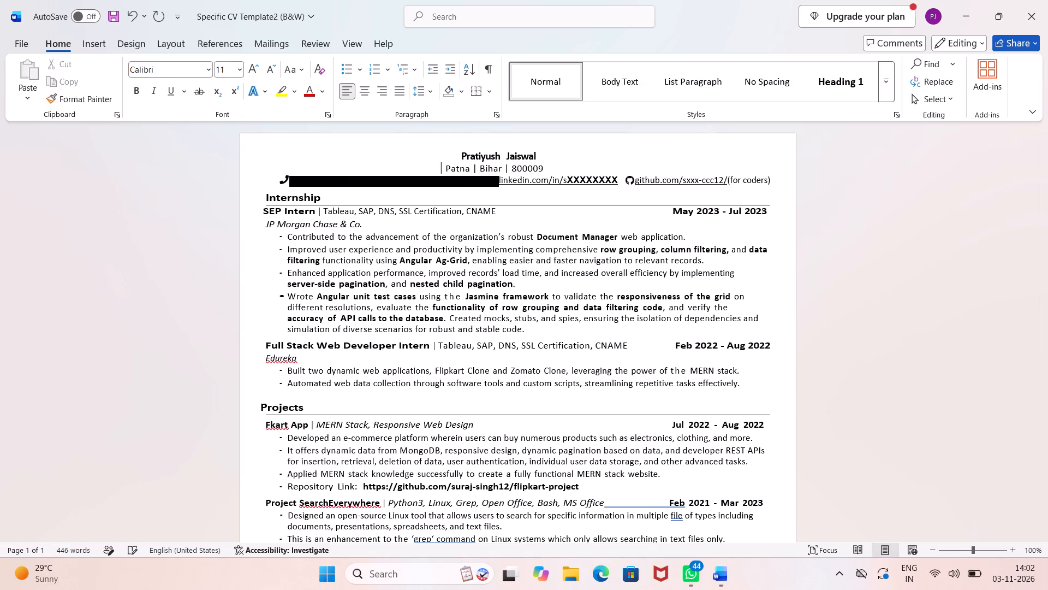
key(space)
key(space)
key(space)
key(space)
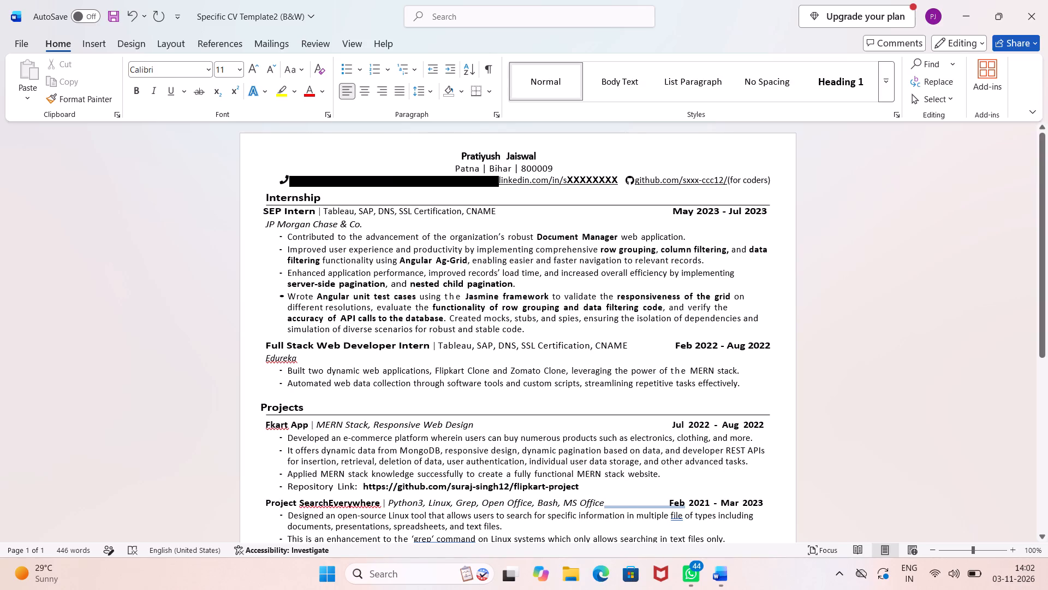
key(BackSpace)
Delete the template's phone number beside the phone icon in the contact line.
click(358, 176)
key(BackSpace)
key(BackSpace)
key(BackSpace)
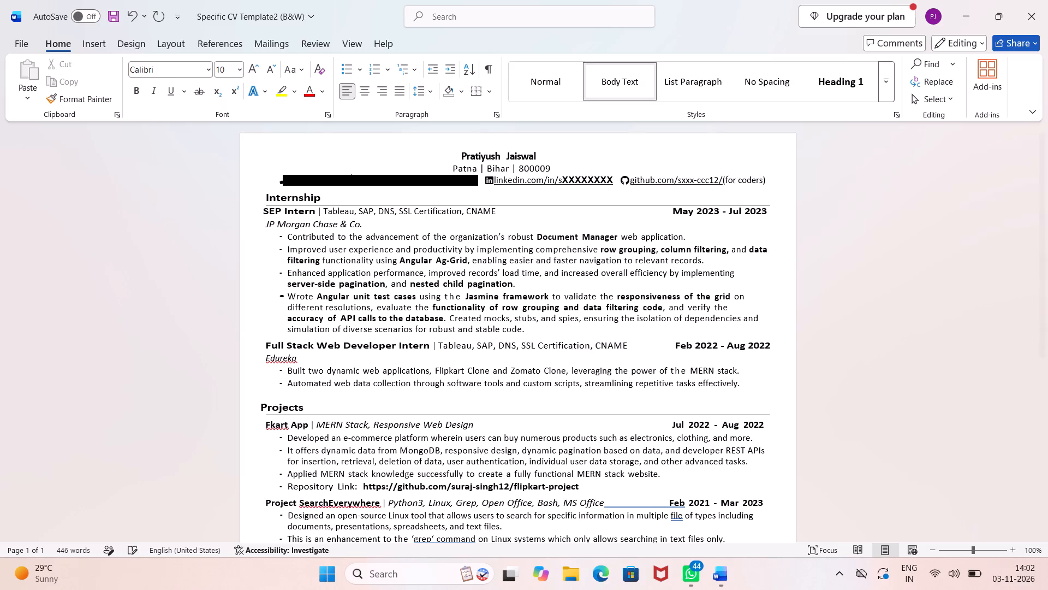
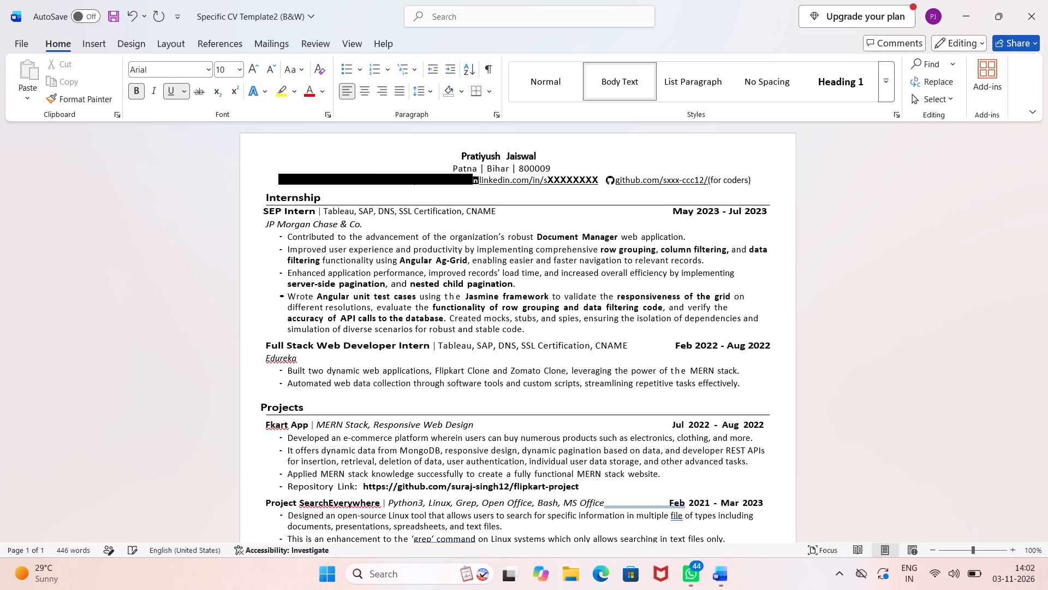
Replace the template's user name in the contact line's e-mail address with the candidate's own, keeping the domain.
key(BackSpace)
key(BackSpace)
key(BackSpace)
key(BackSpace)
key(BackSpace)
key(BackSpace)
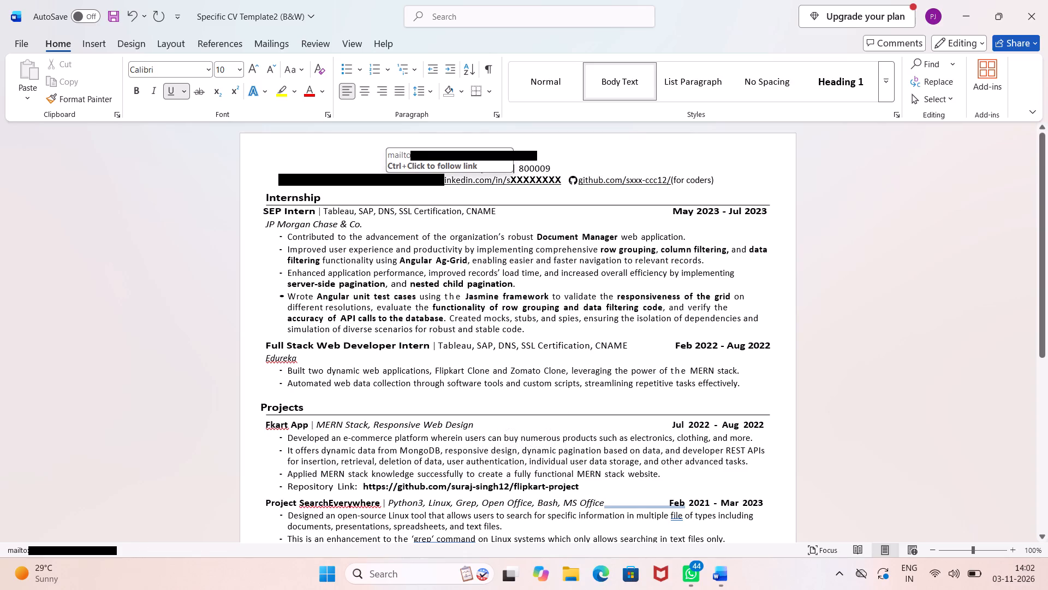
key(BackSpace)
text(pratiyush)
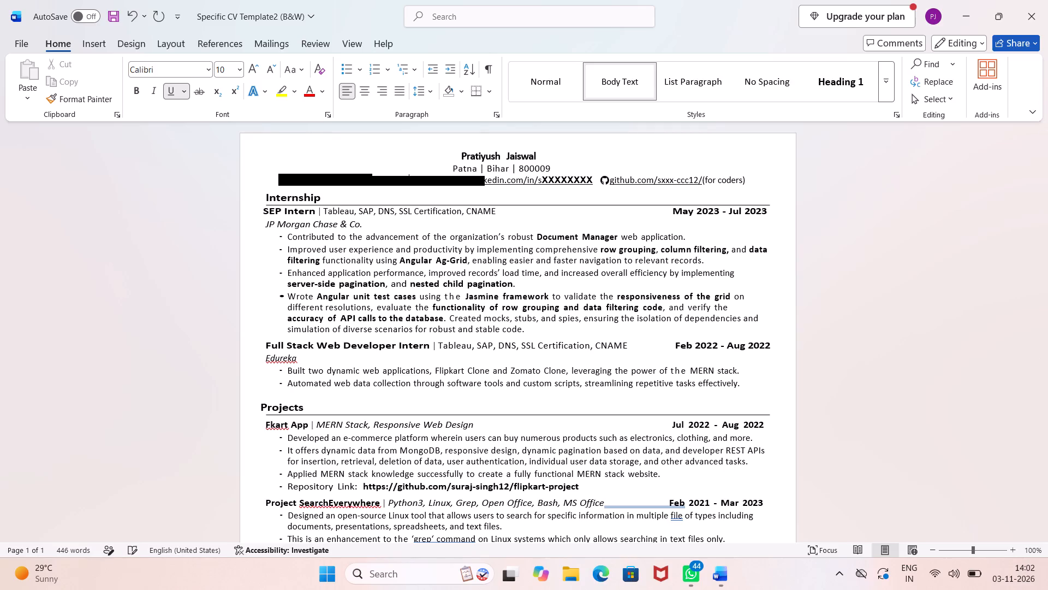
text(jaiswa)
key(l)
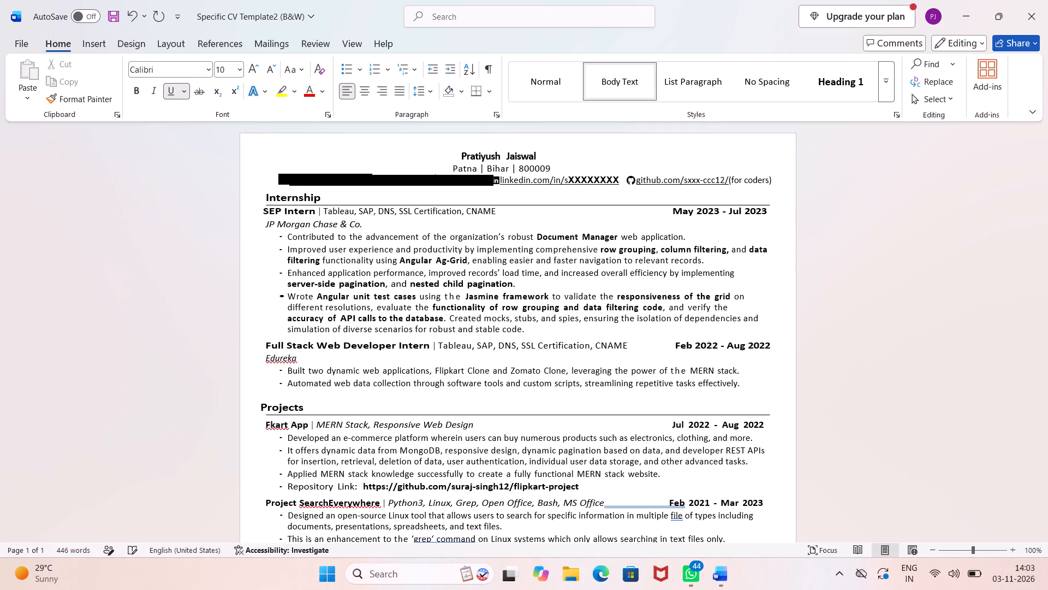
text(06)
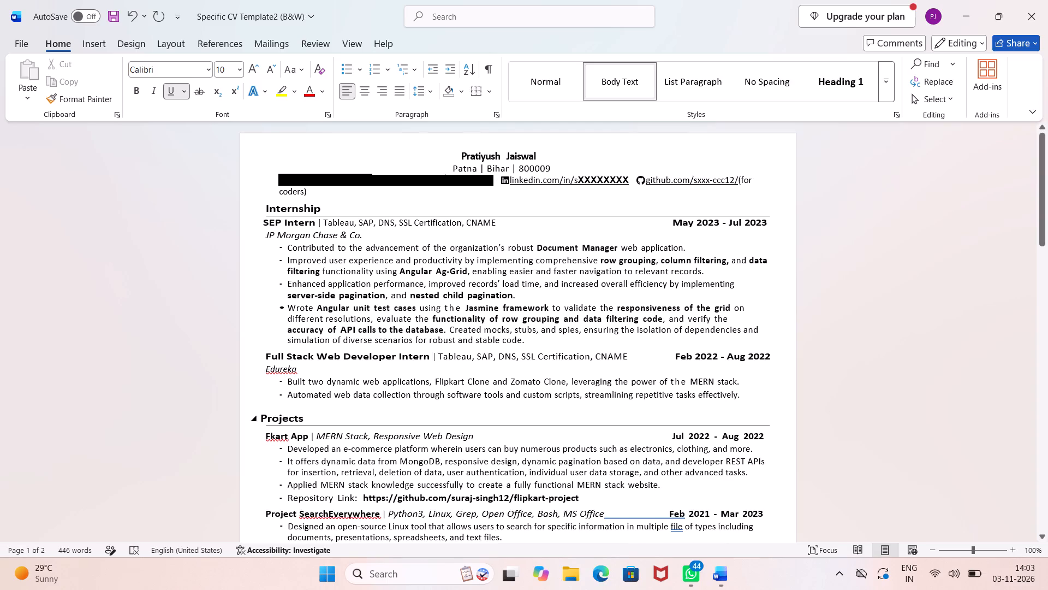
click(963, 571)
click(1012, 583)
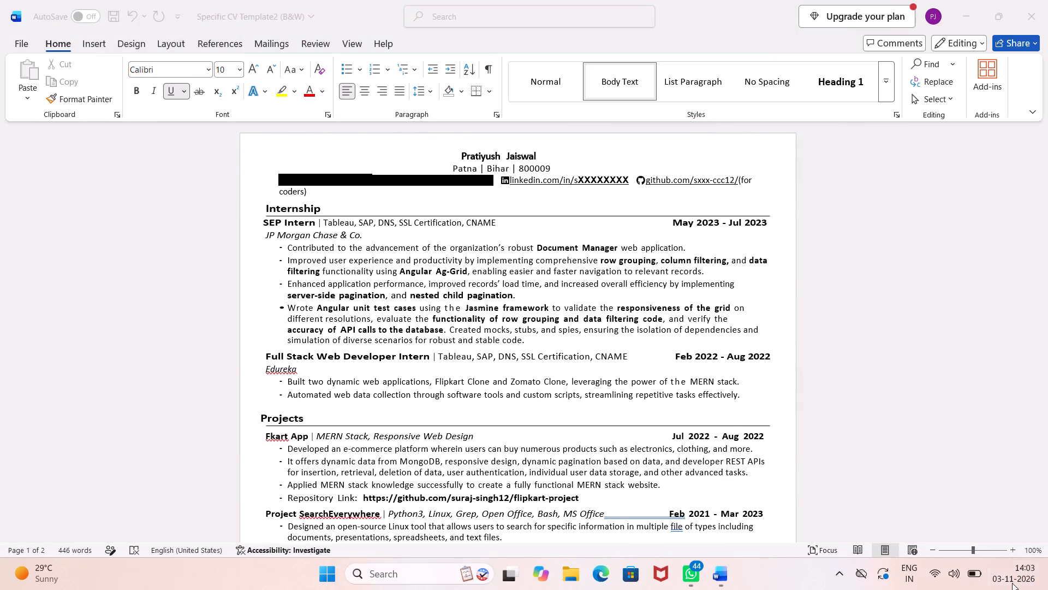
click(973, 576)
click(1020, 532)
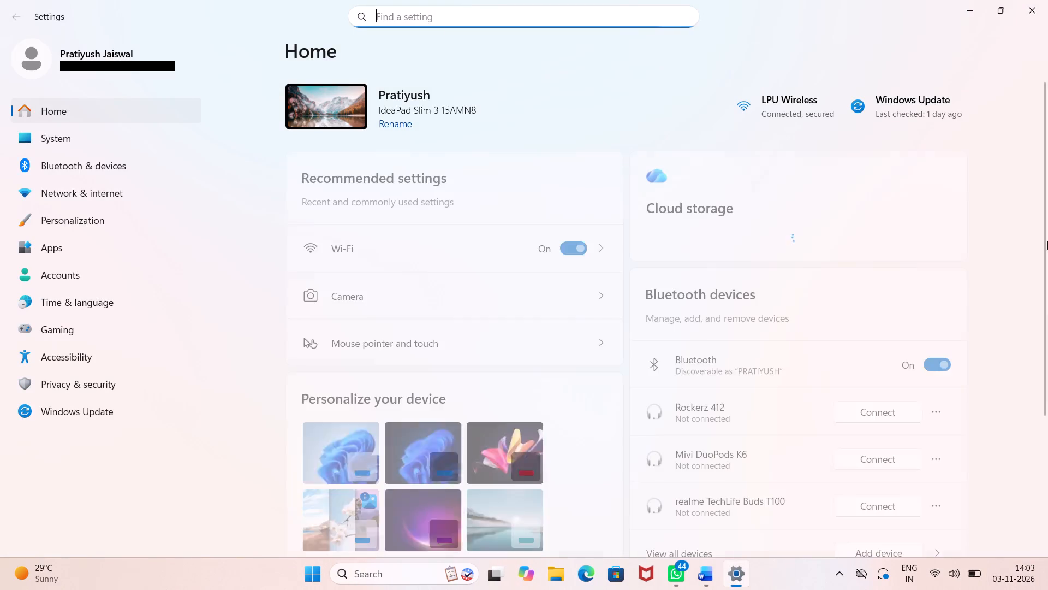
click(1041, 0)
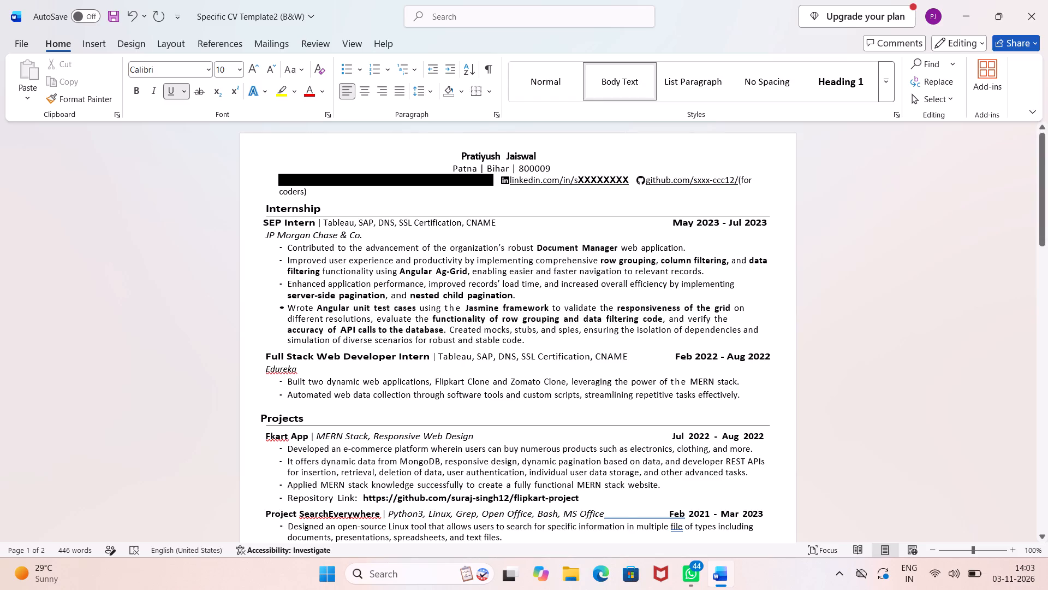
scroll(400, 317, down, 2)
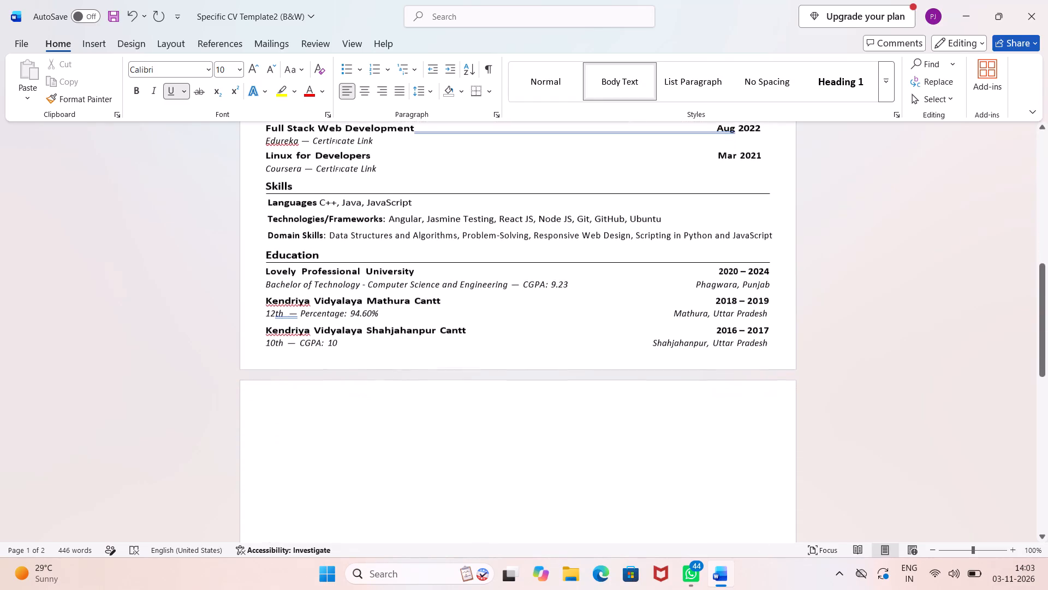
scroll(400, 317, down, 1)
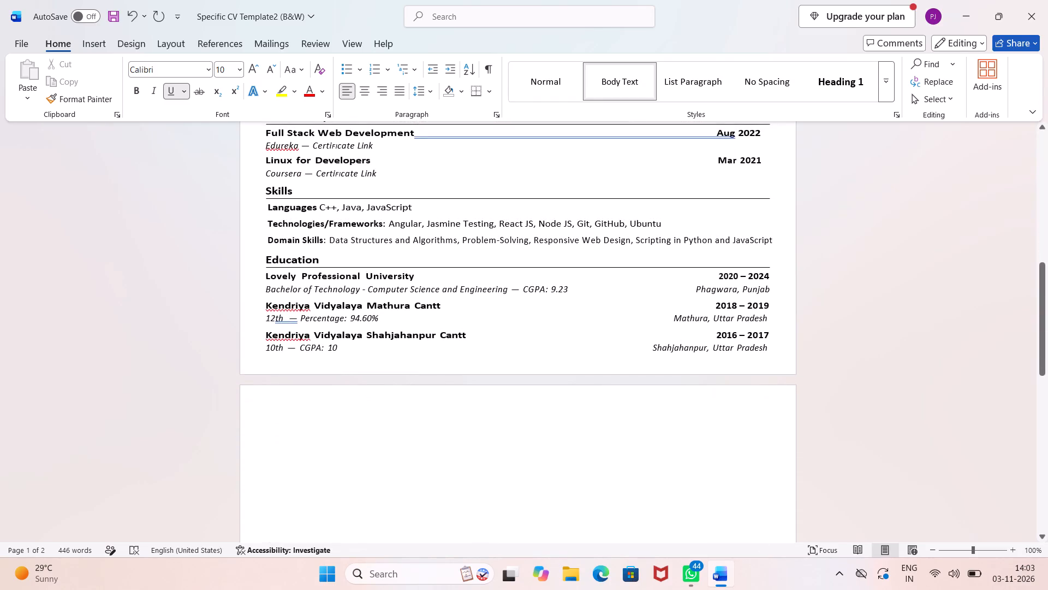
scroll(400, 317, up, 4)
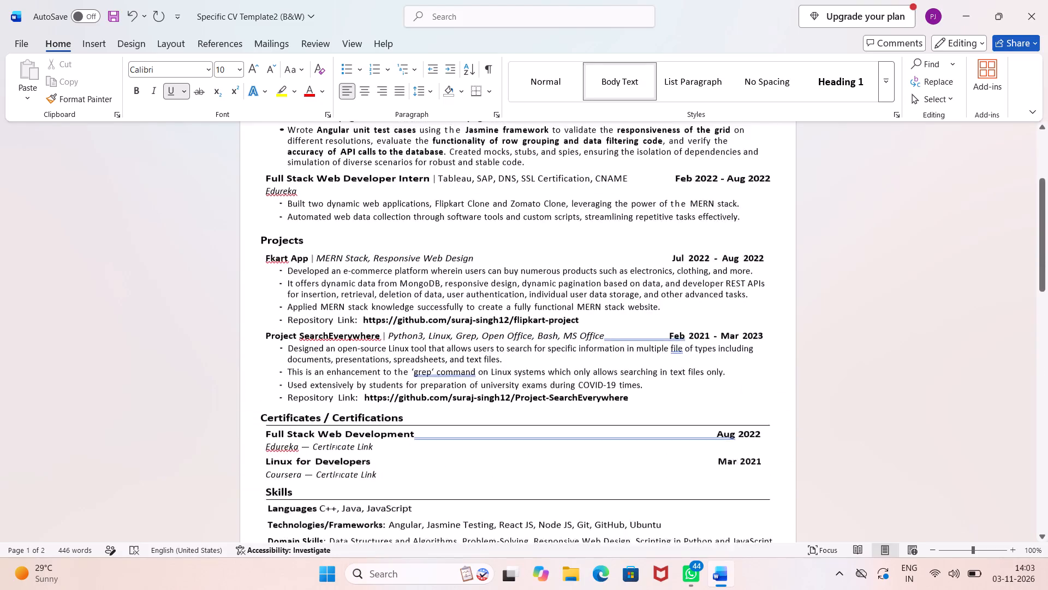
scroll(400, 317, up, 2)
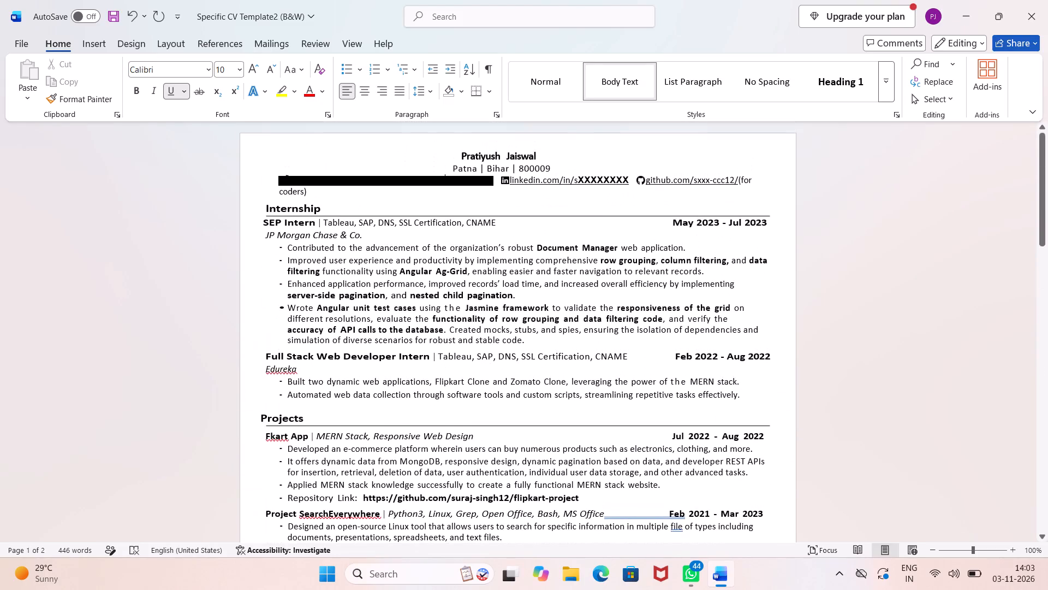
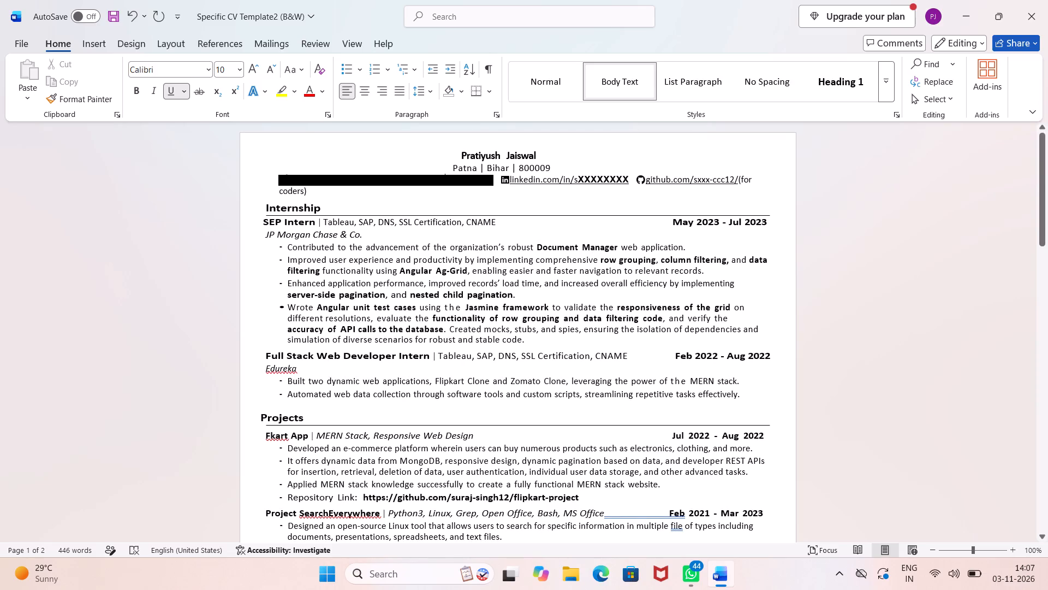
Review the rest of the CV template, from the Internship section through Projects, Certificates, Skills and Education.
click(339, 401)
scroll(339, 401, down, 1)
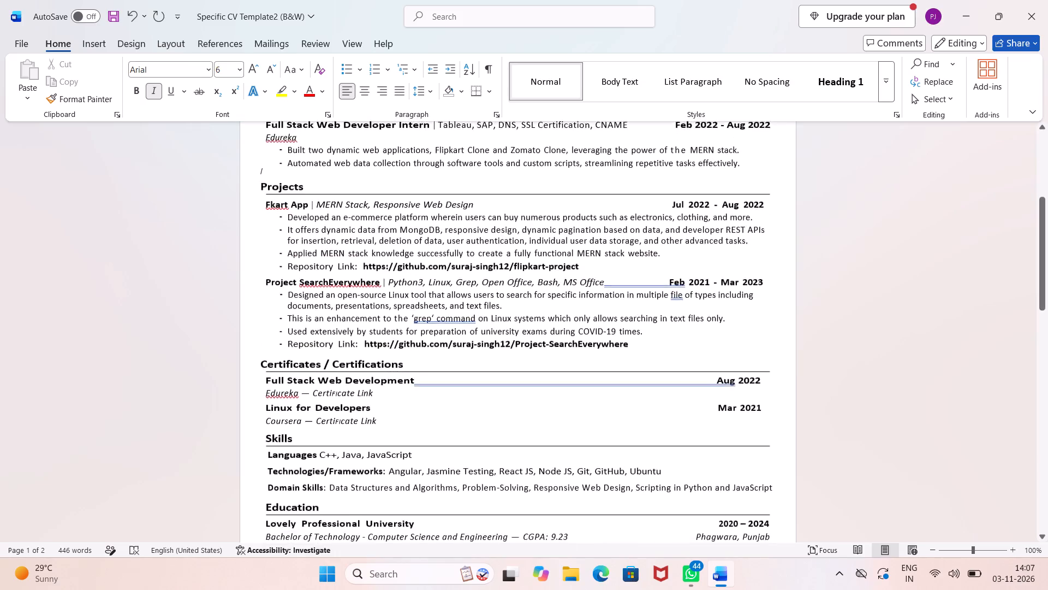
scroll(339, 401, down, 4)
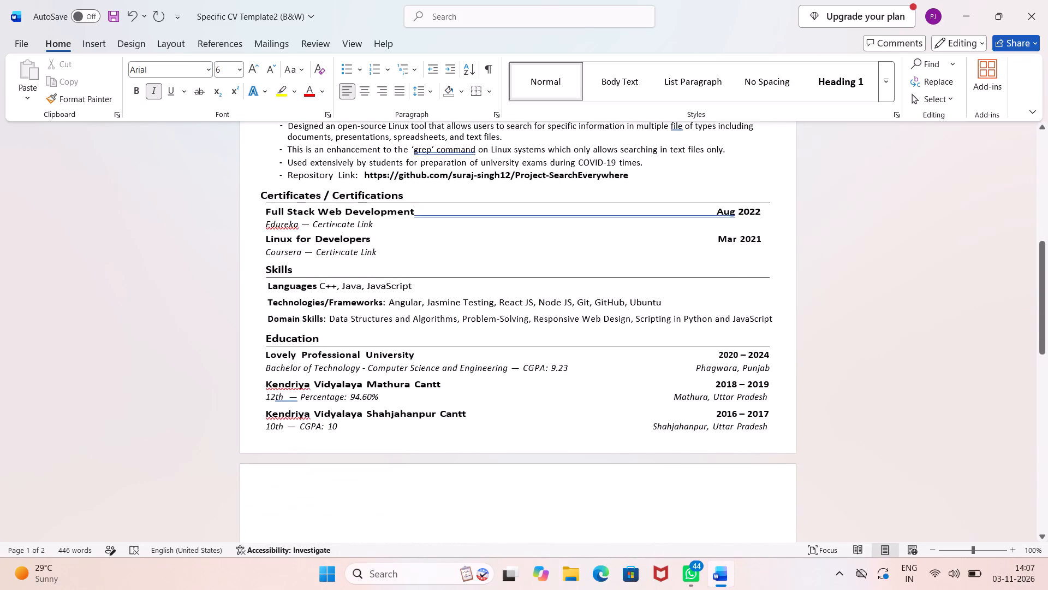
scroll(450, 368, up, 7)
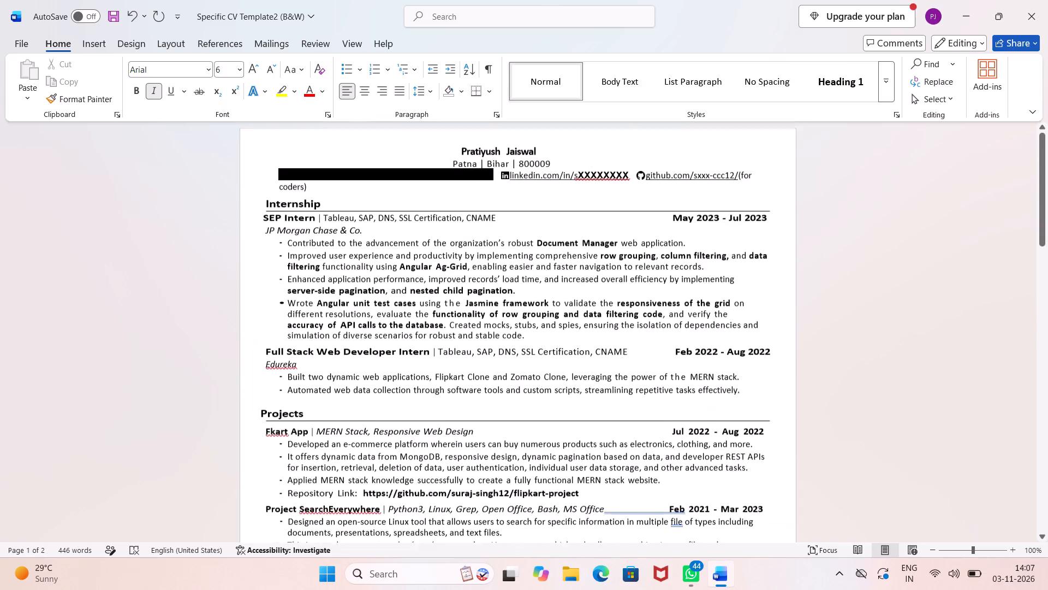
scroll(450, 368, up, 1)
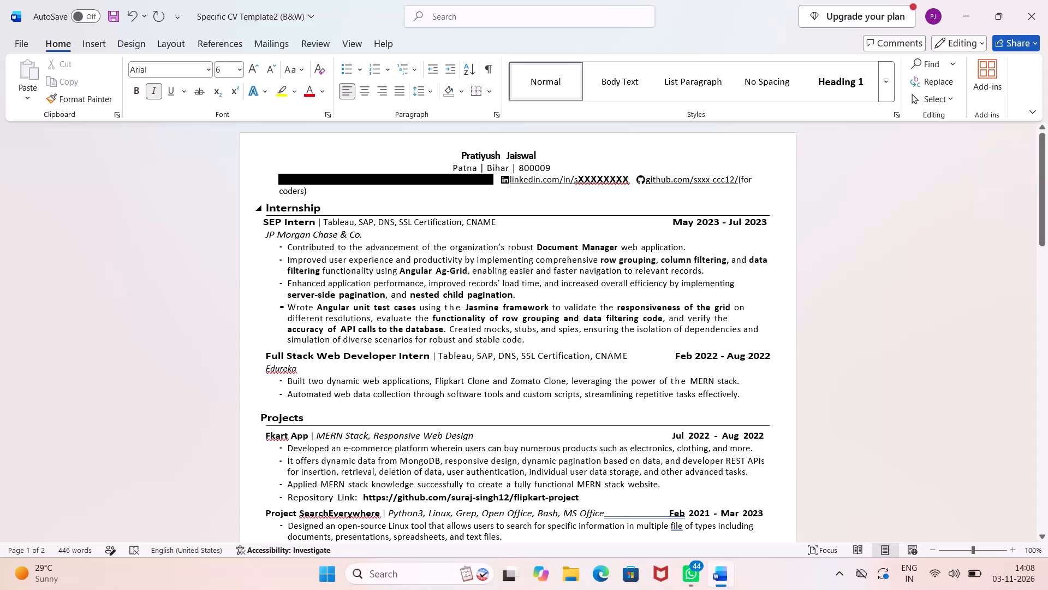
scroll(392, 405, down, 1)
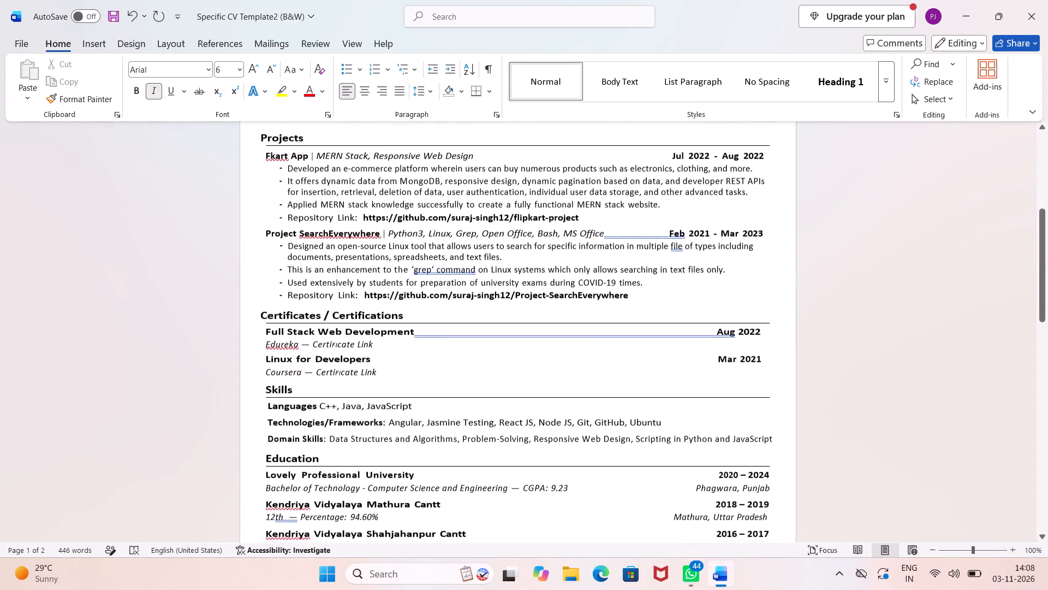
scroll(392, 405, down, 1)
scroll(392, 405, up, 1)
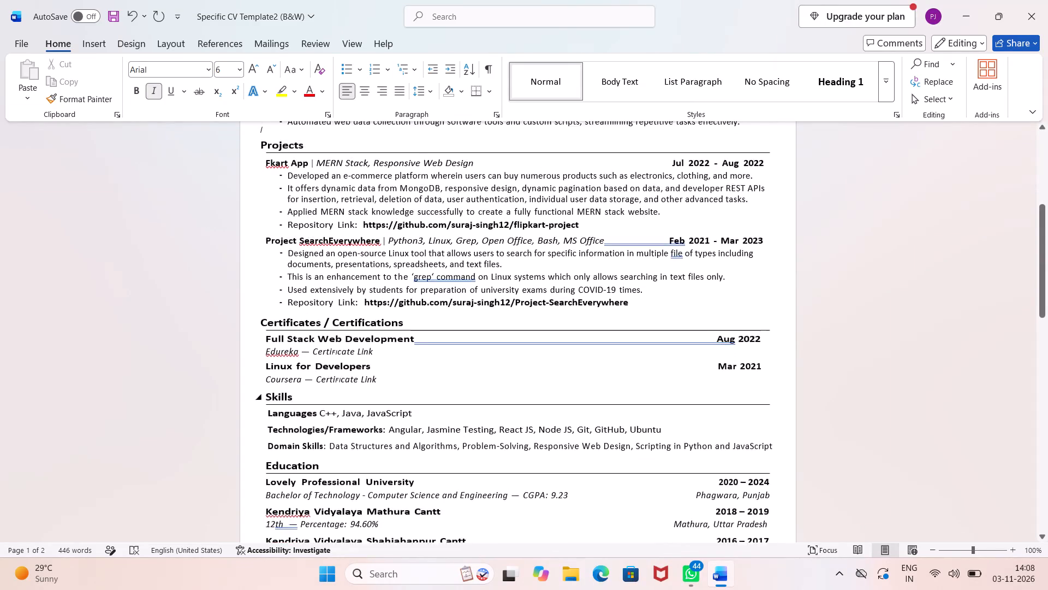
scroll(392, 405, up, 2)
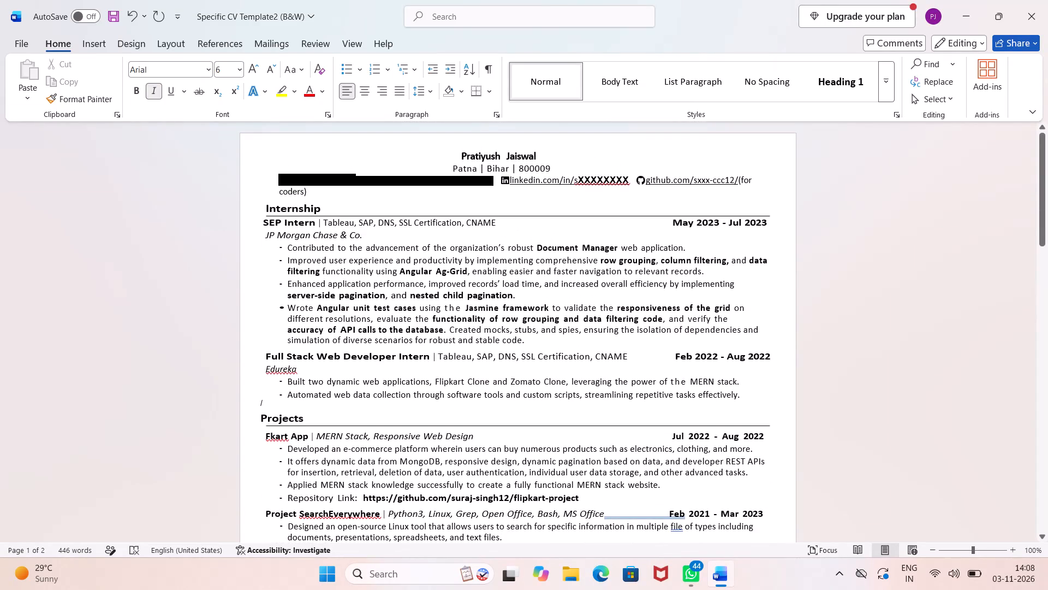
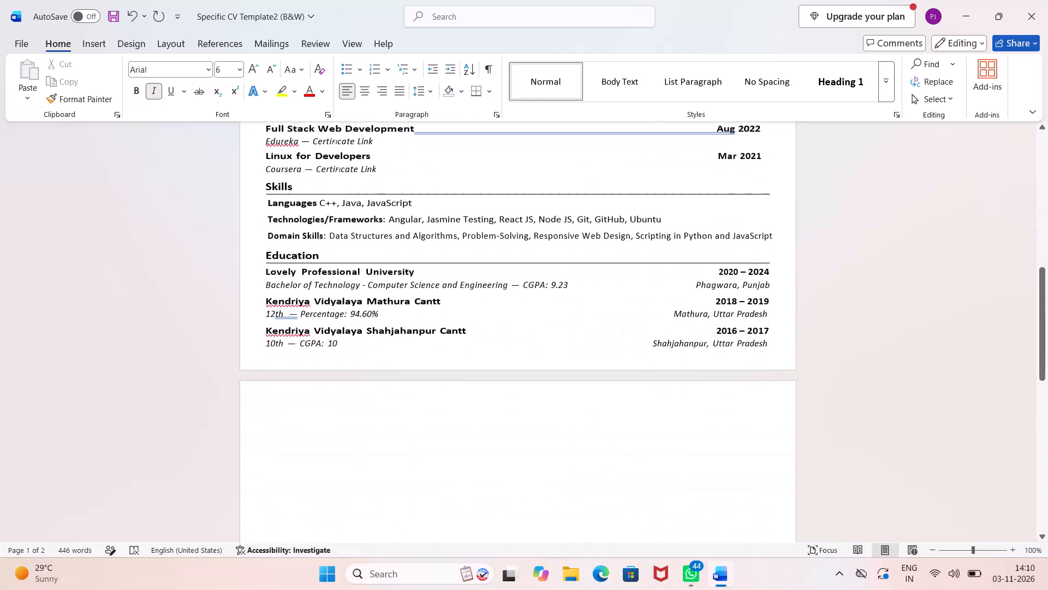
Replace the school name in the 10th-grade entry of the Education section with "Arora International School".
scroll(337, 409, up, 1)
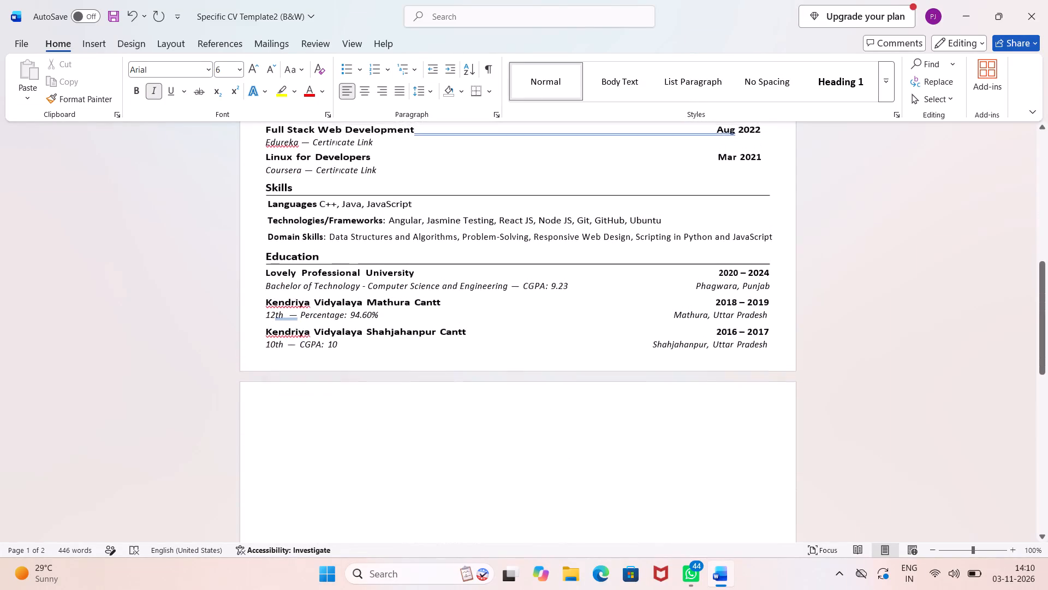
scroll(337, 409, up, 1)
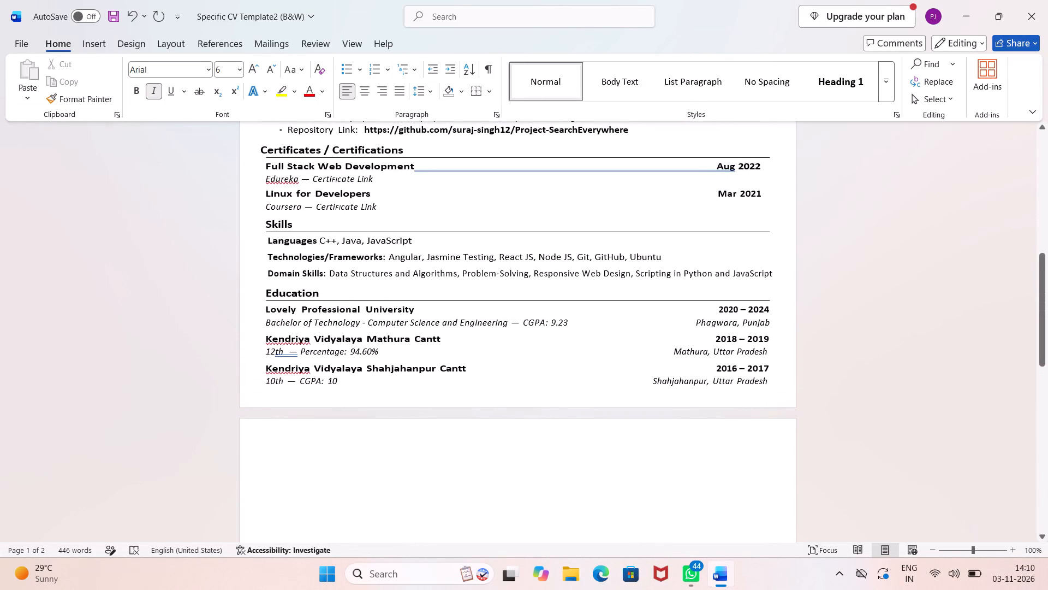
click(471, 370)
key(BackSpace)
key(BackSpace)
key(BackSpace)
key(BackSpace)
key(BackSpace)
key(BackSpace)
key(BackSpace)
key(BackSpace)
key(BackSpace)
key(BackSpace)
key(BackSpace)
key(BackSpace)
key(BackSpace)
key(BackSpace)
key(BackSpace)
key(BackSpace)
key(BackSpace)
key(BackSpace)
key(BackSpace)
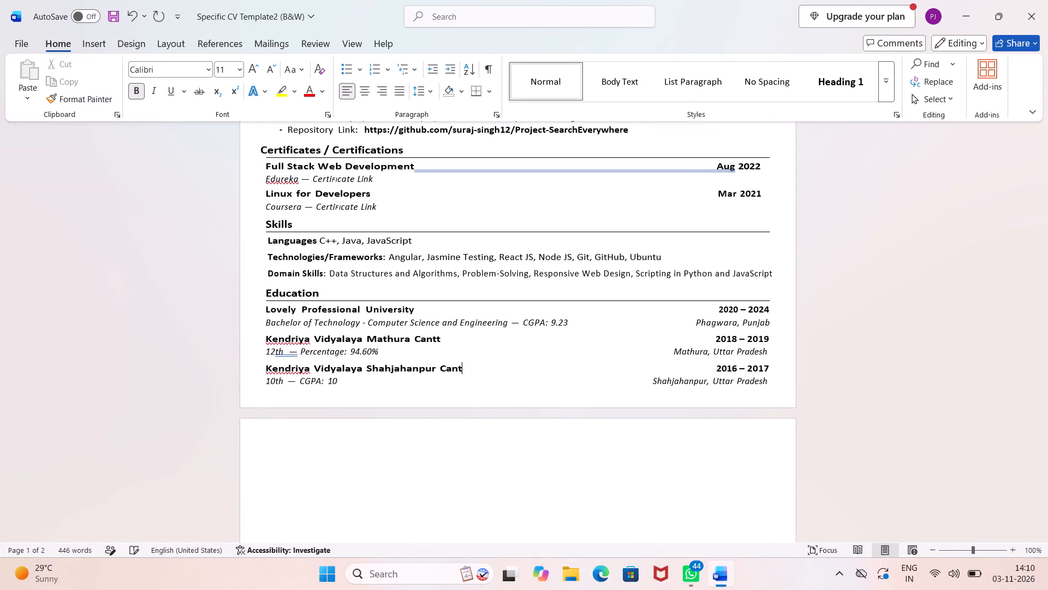
key(BackSpace)
key(BackSpace)
key(BackSpace)
key(BackSpace)
key(BackSpace)
key(BackSpace)
key(BackSpace)
key(BackSpace)
key(BackSpace)
key(BackSpace)
key(BackSpace)
key(BackSpace)
key(BackSpace)
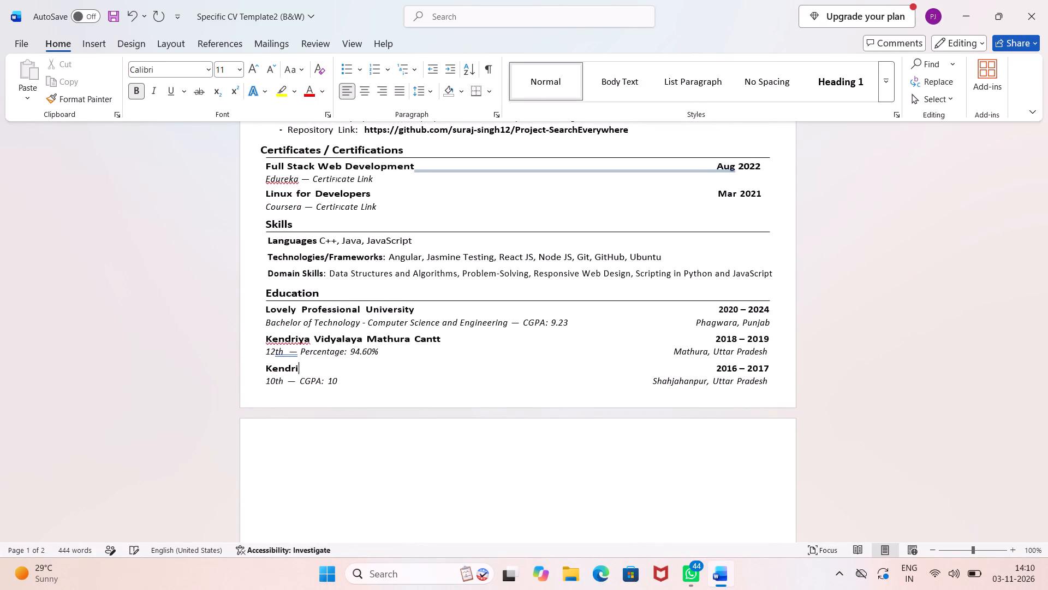
key(BackSpace)
key(BackSpace)
key(BackSpace)
key(BackSpace)
key(BackSpace)
key(BackSpace)
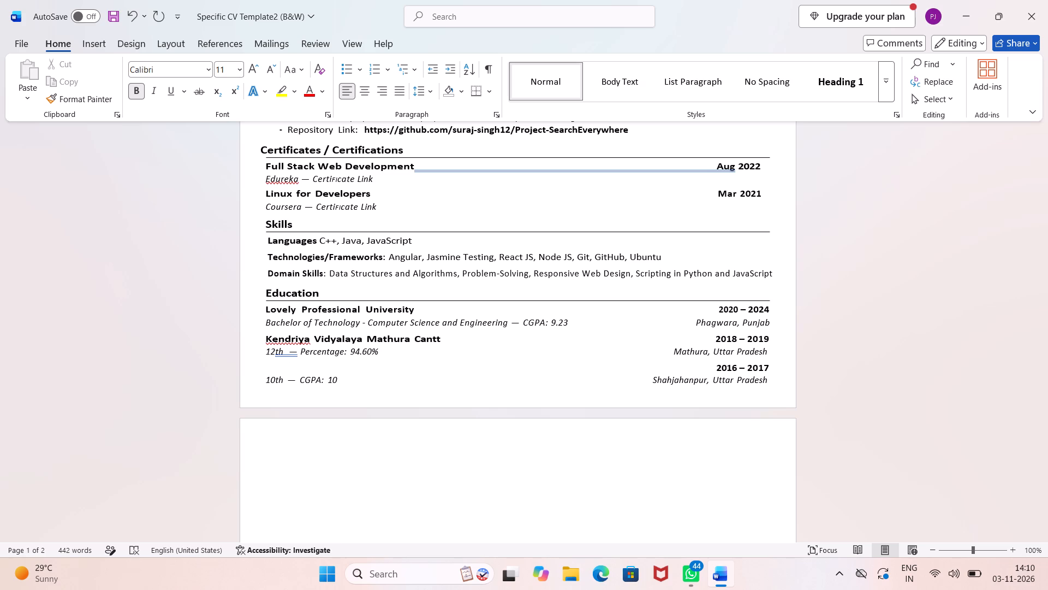
key(a)
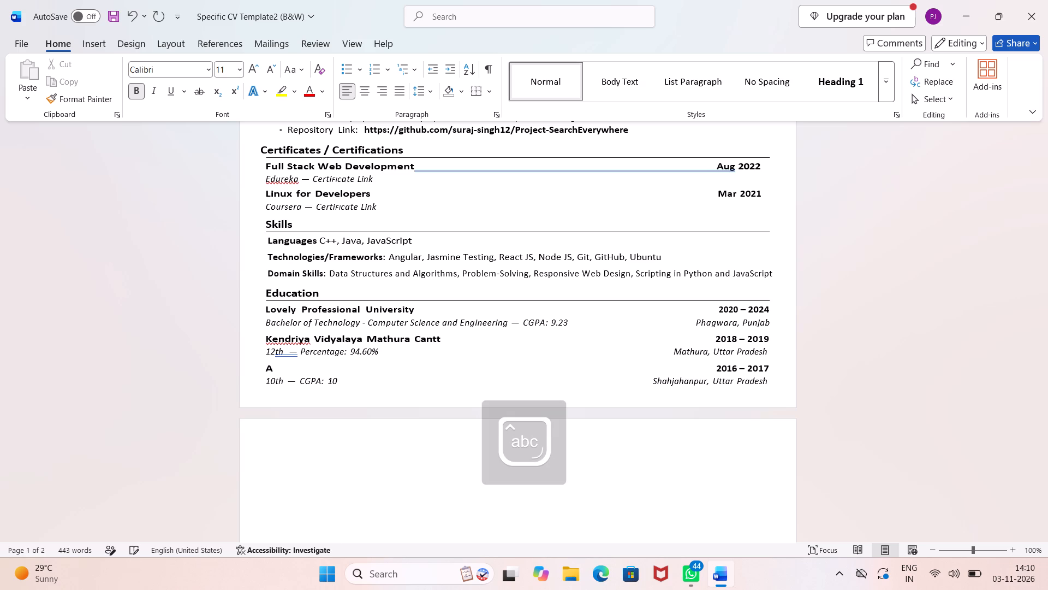
text(rora)
key(space)
text(nationa)
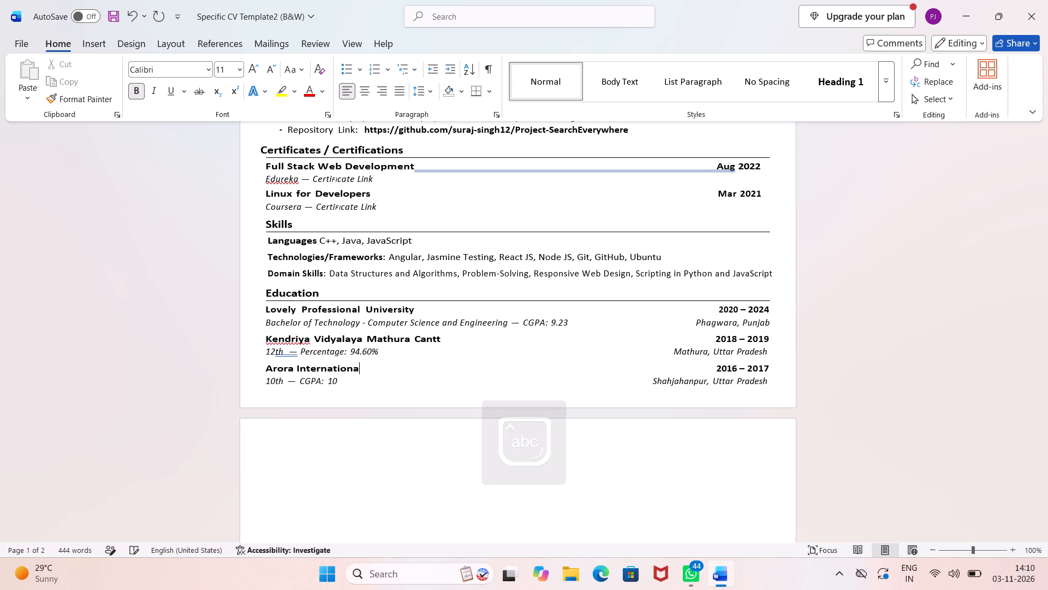
text(l)
key(space)
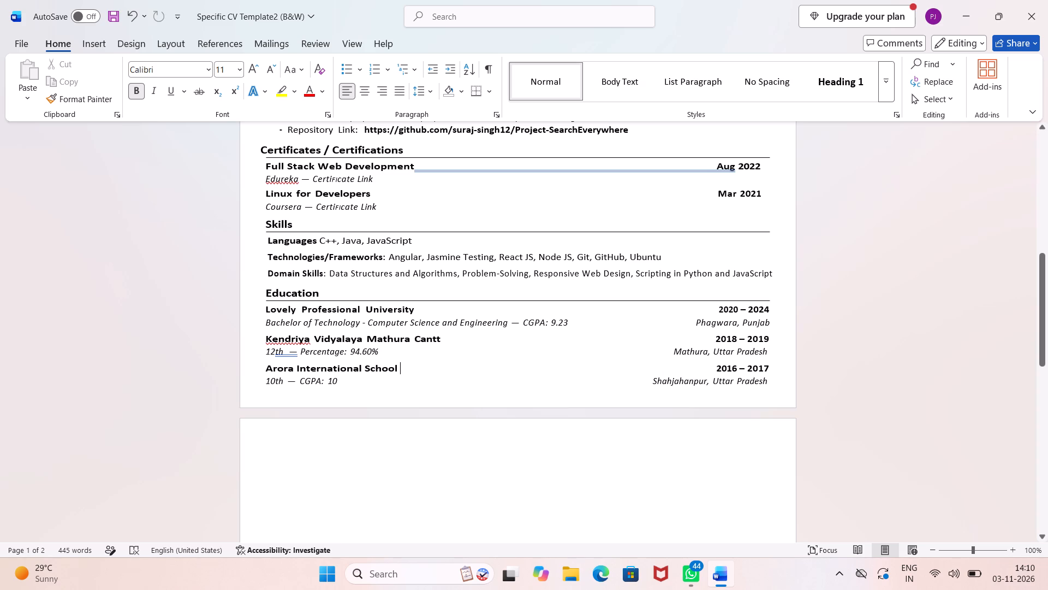
Delete the year range from the Arora International School entry.
click(775, 369)
key(BackSpace)
key(BackSpace)
key(BackSpace)
key(BackSpace)
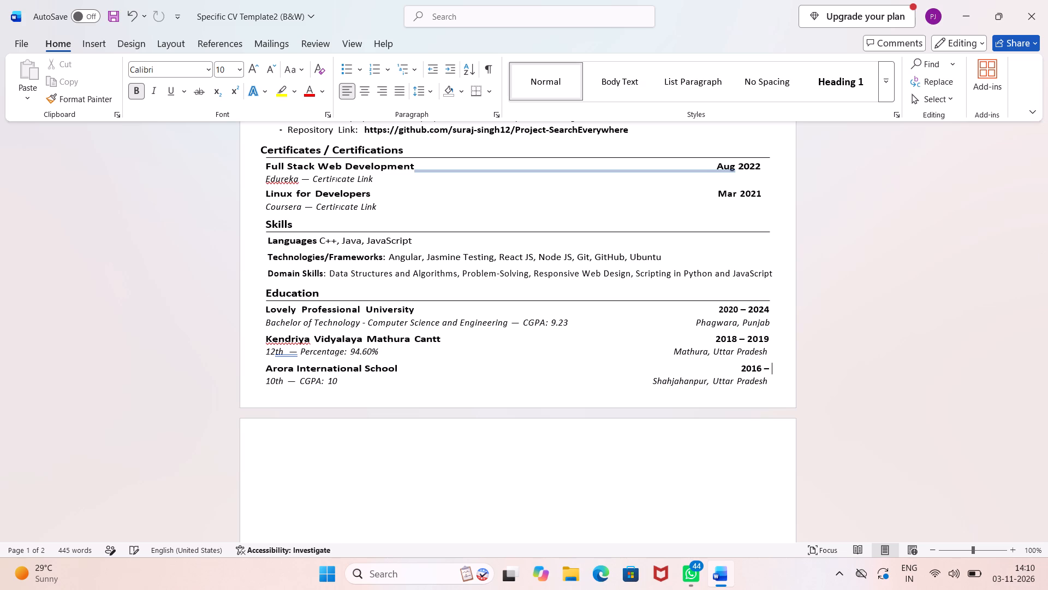
key(BackSpace)
key(BackSpace)
key(BackSpace)
key(BackSpace)
key(BackSpace)
key(BackSpace)
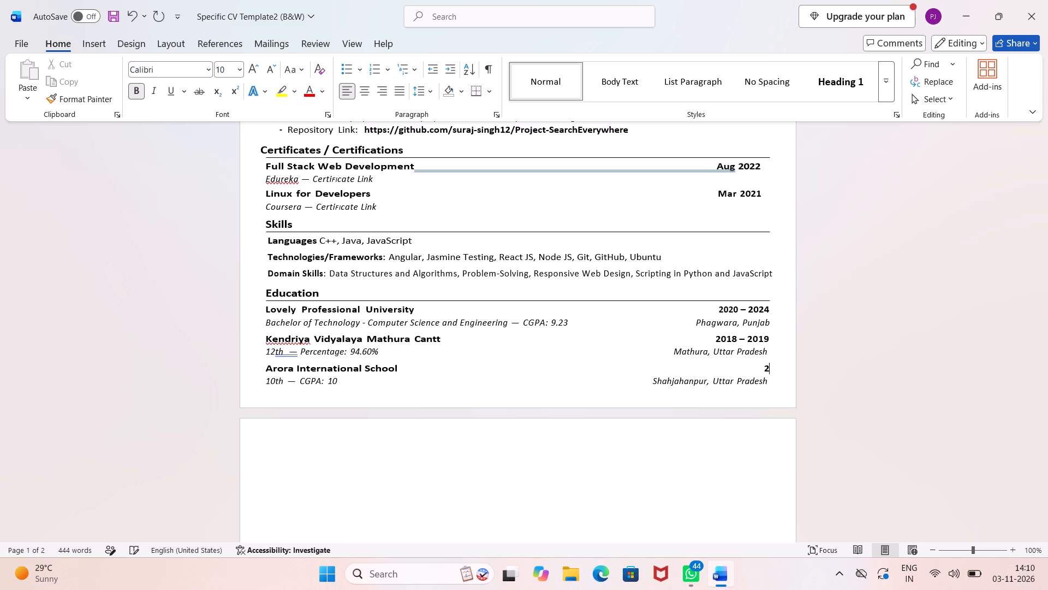
key(BackSpace)
Replace the 10th-grade entry's location with "Ptana", indented slightly further with spaces.
click(775, 377)
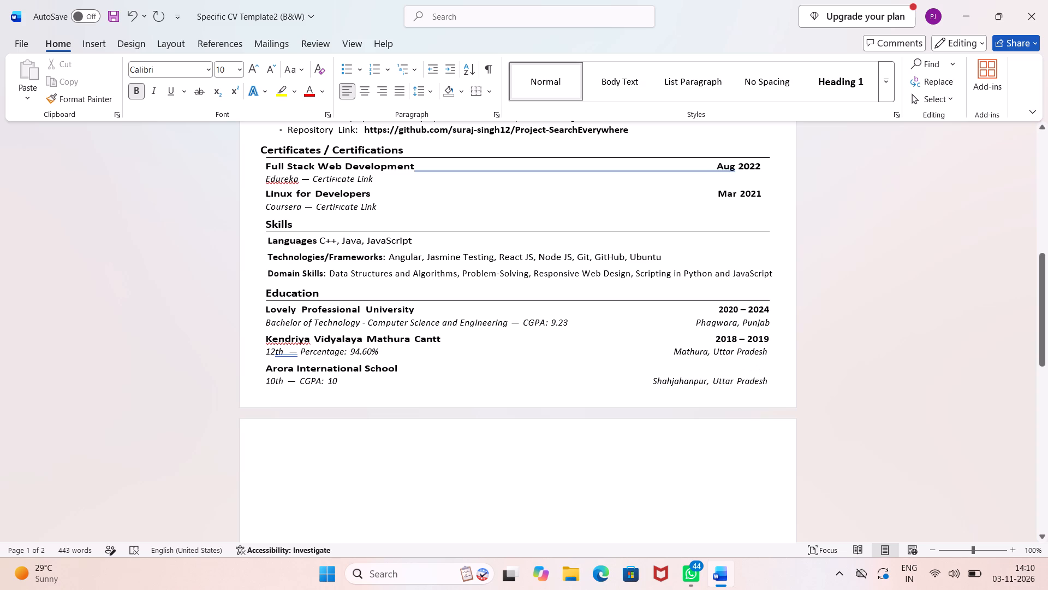
click(772, 383)
key(BackSpace)
key(BackSpace)
key(BackSpace)
key(BackSpace)
key(BackSpace)
key(BackSpace)
key(BackSpace)
key(BackSpace)
key(BackSpace)
key(BackSpace)
key(BackSpace)
key(BackSpace)
key(BackSpace)
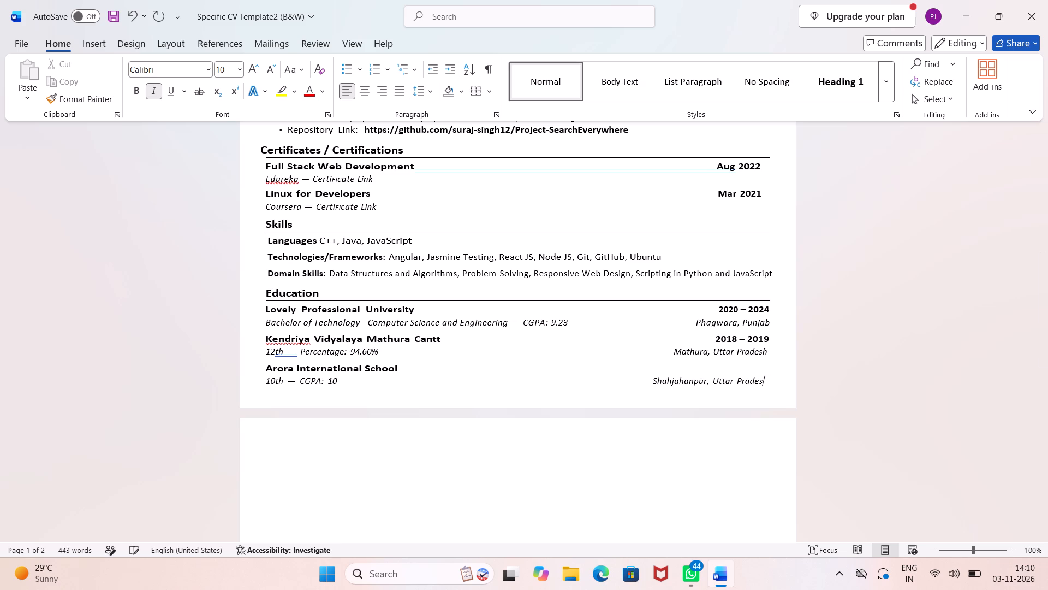
key(BackSpace)
key(BackSpace)
key(BackSpace)
key(BackSpace)
key(BackSpace)
key(BackSpace)
key(BackSpace)
key(BackSpace)
key(BackSpace)
key(BackSpace)
key(BackSpace)
key(BackSpace)
key(BackSpace)
key(BackSpace)
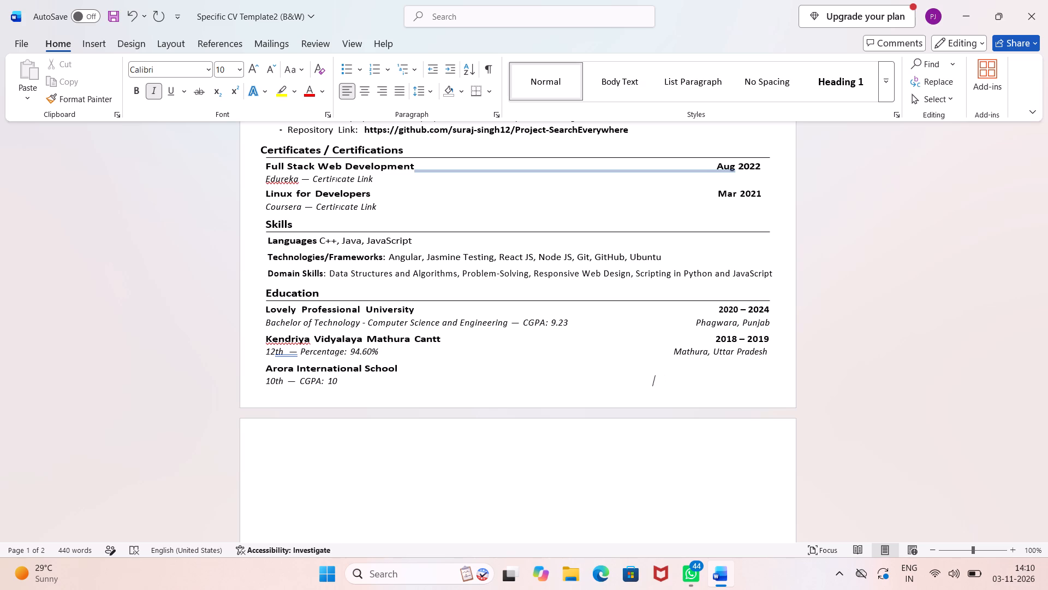
text(tan)
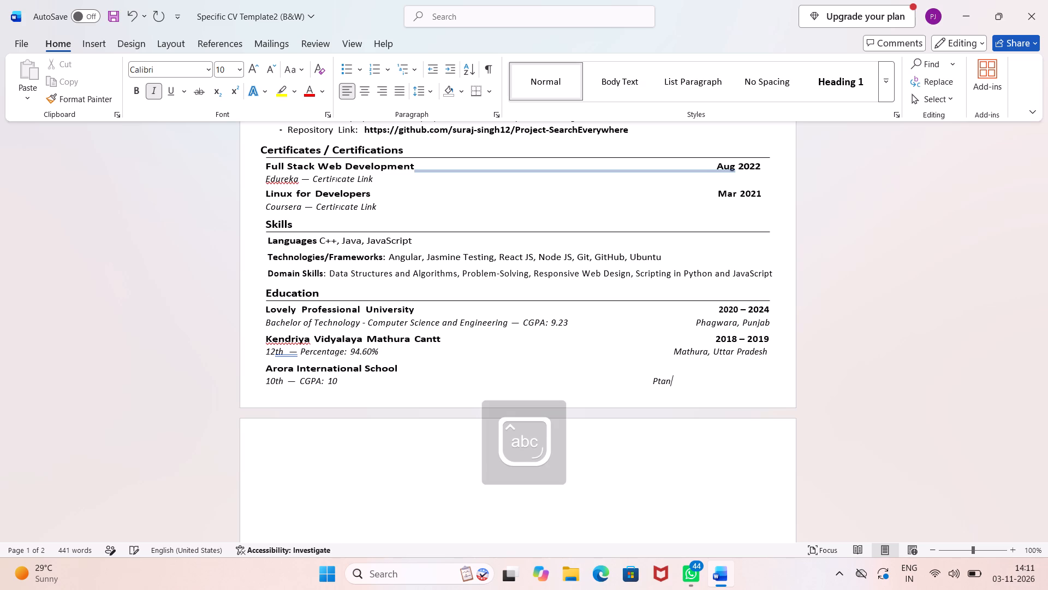
key(space)
key(BackSpace)
key(BackSpace)
key(BackSpace)
key(BackSpace)
key(BackSpace)
key(space)
key(space)
key(space)
key(space)
key(space)
key(space)
key(space)
key(space)
text(tana)
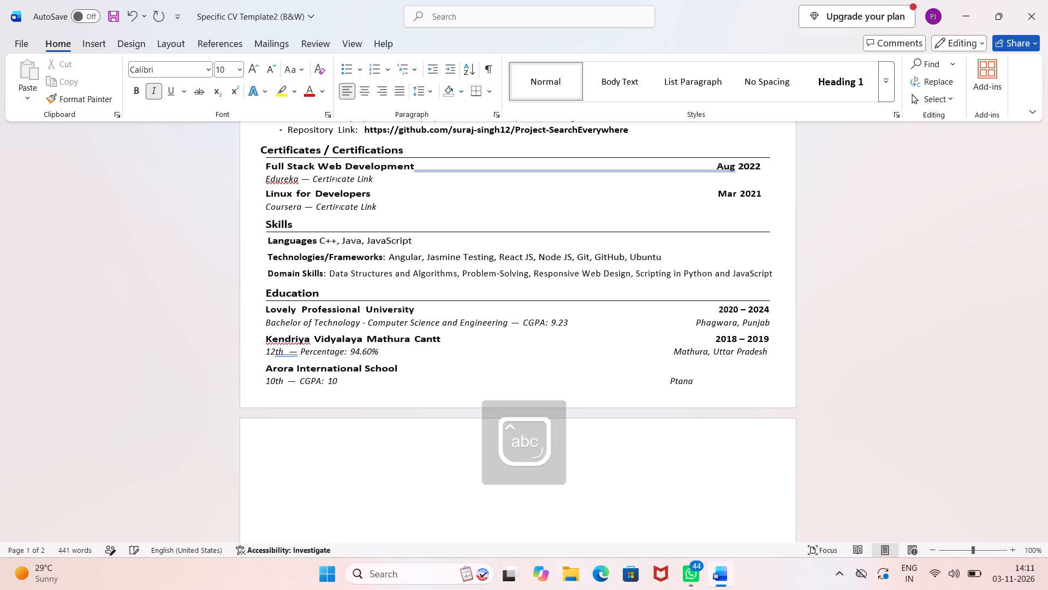
Check the location format in the CV header and rewrite the 10th-grade entry's location as "Patna | Biahr".
scroll(772, 383, up, 5)
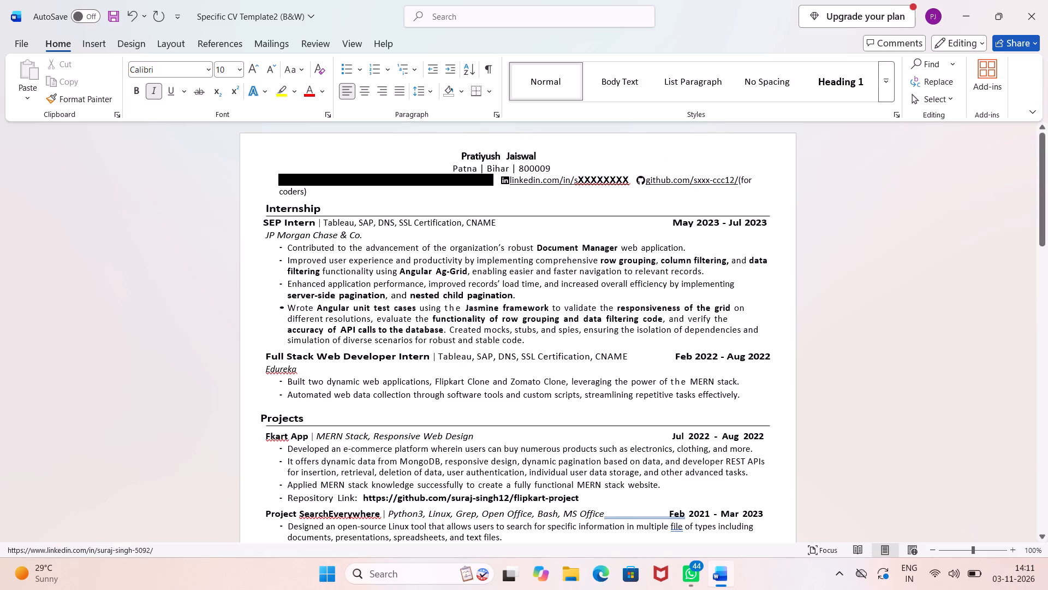
scroll(633, 182, up, 1)
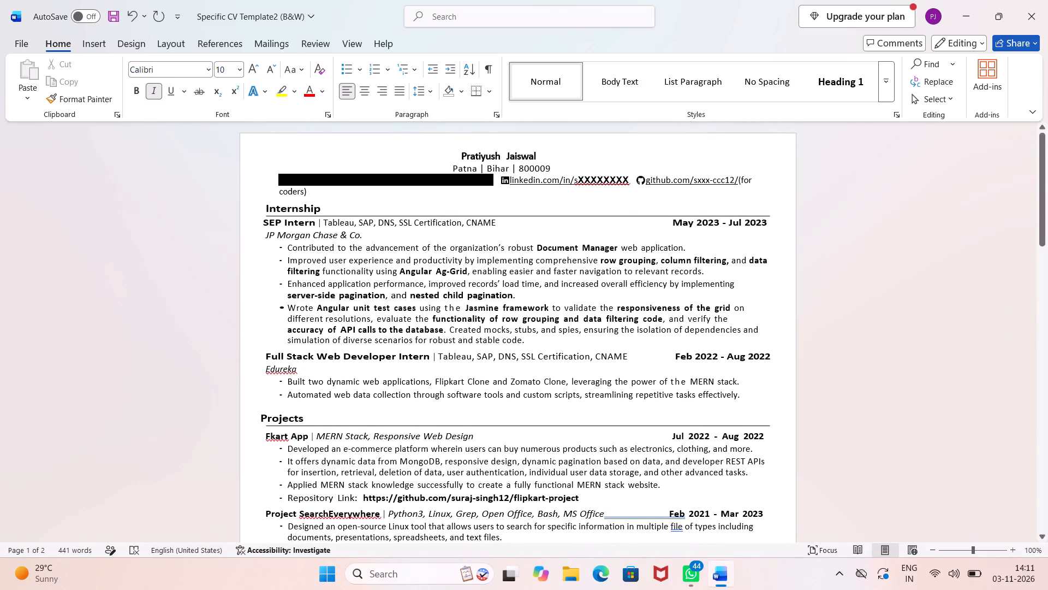
scroll(466, 238, down, 2)
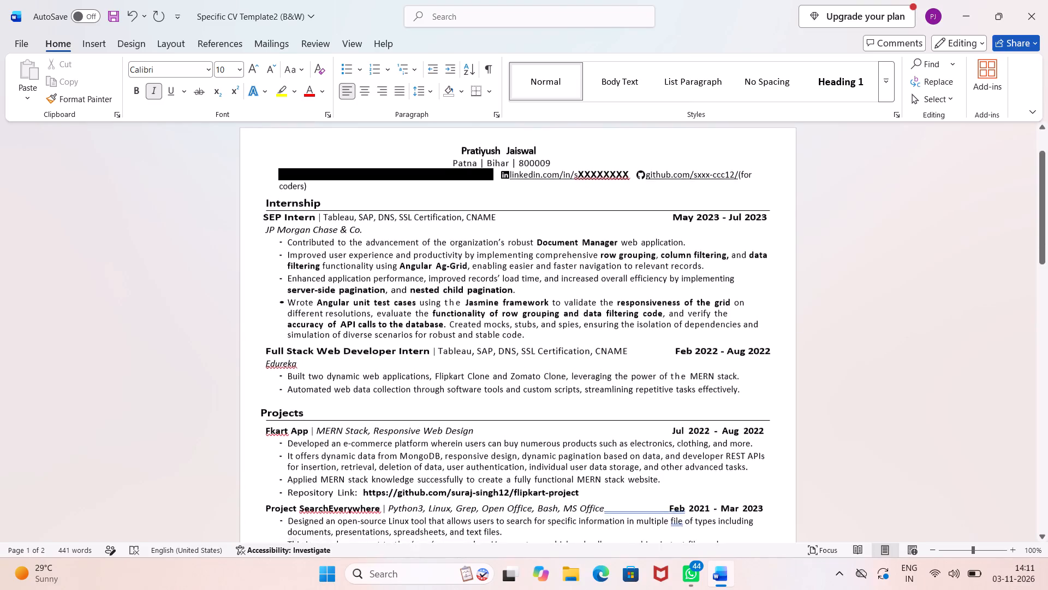
scroll(466, 238, down, 4)
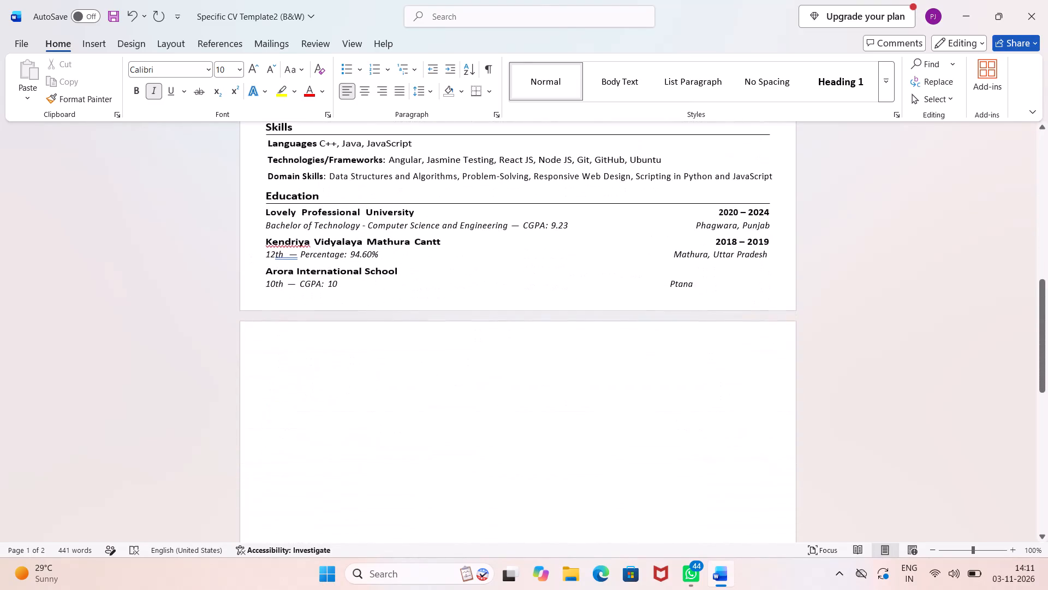
click(704, 287)
key(BackSpace)
key(BackSpace)
key(BackSpace)
key(BackSpace)
key(BackSpace)
key(space)
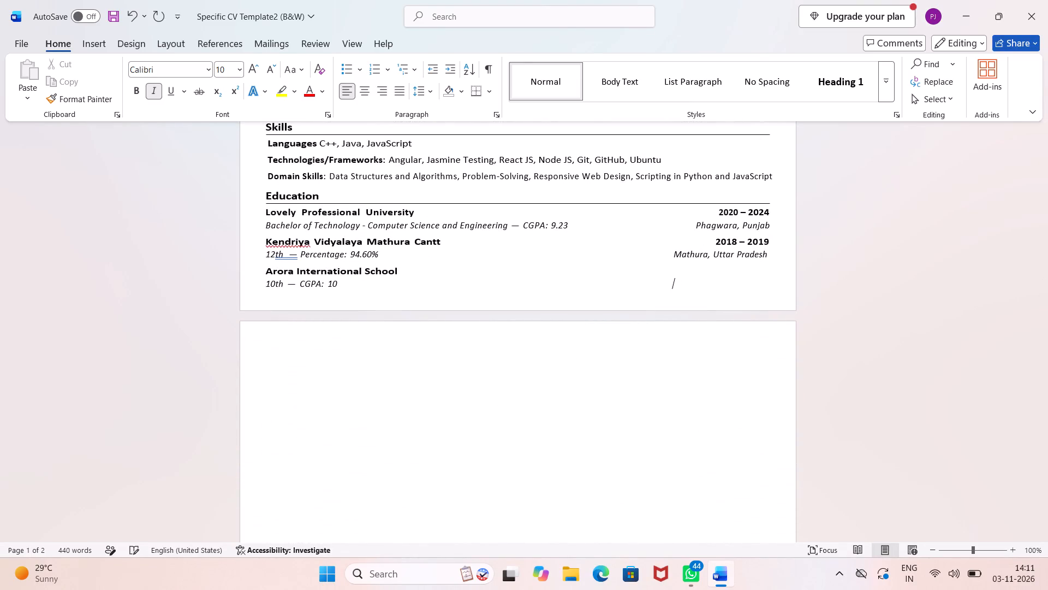
key(a)
text(tna)
key(space)
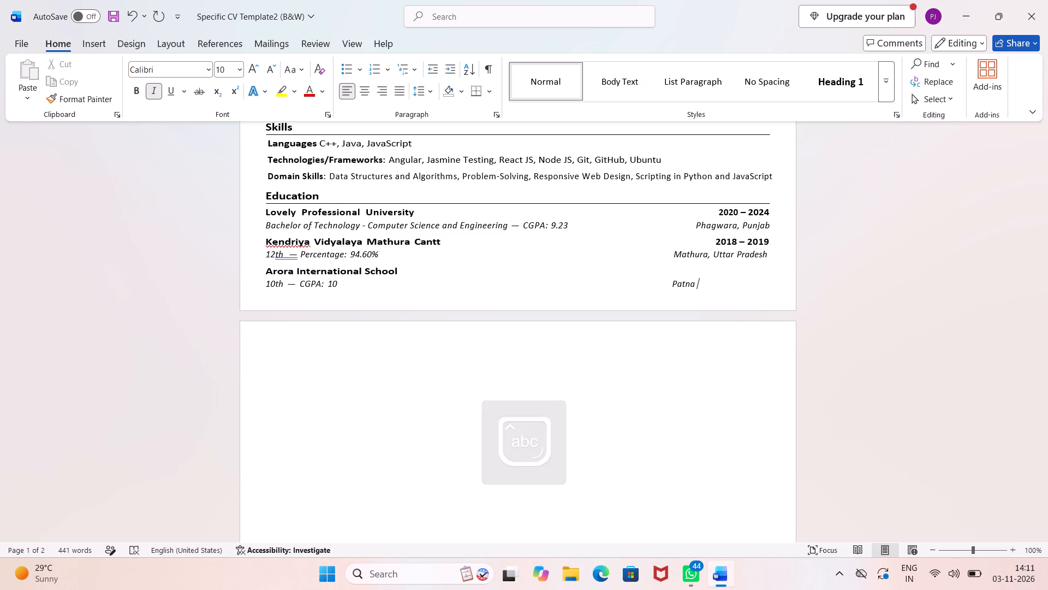
text(|)
key(space)
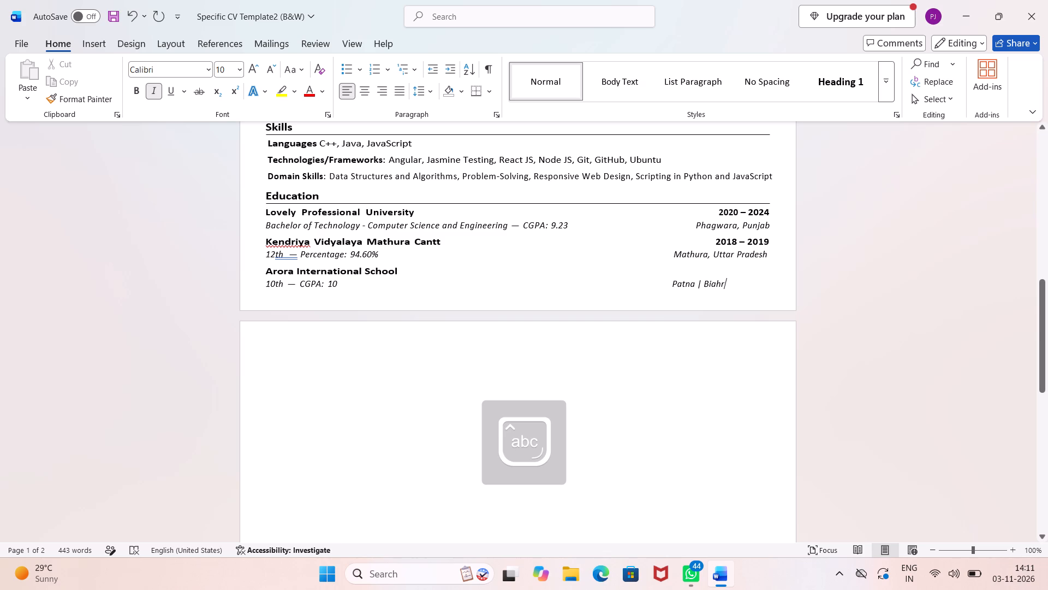
Replace the CGPA text in the 10th-grade entry with "62%".
click(355, 285)
key(BackSpace)
key(BackSpace)
key(BackSpace)
key(BackSpace)
key(BackSpace)
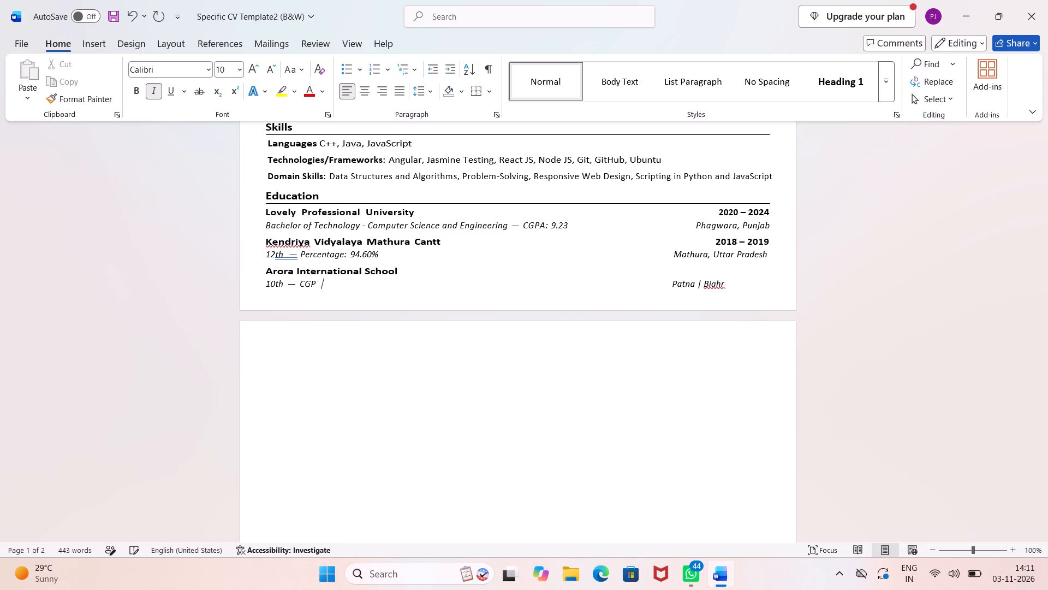
key(BackSpace)
key(BackSpace)
key(BackSpace)
text(62)
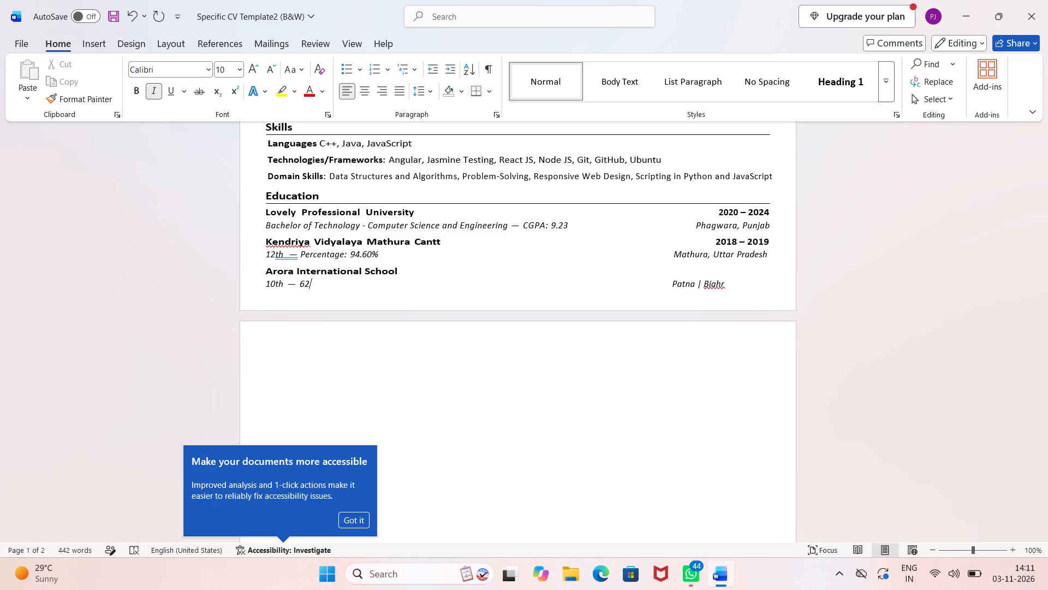
key(shift+percent)
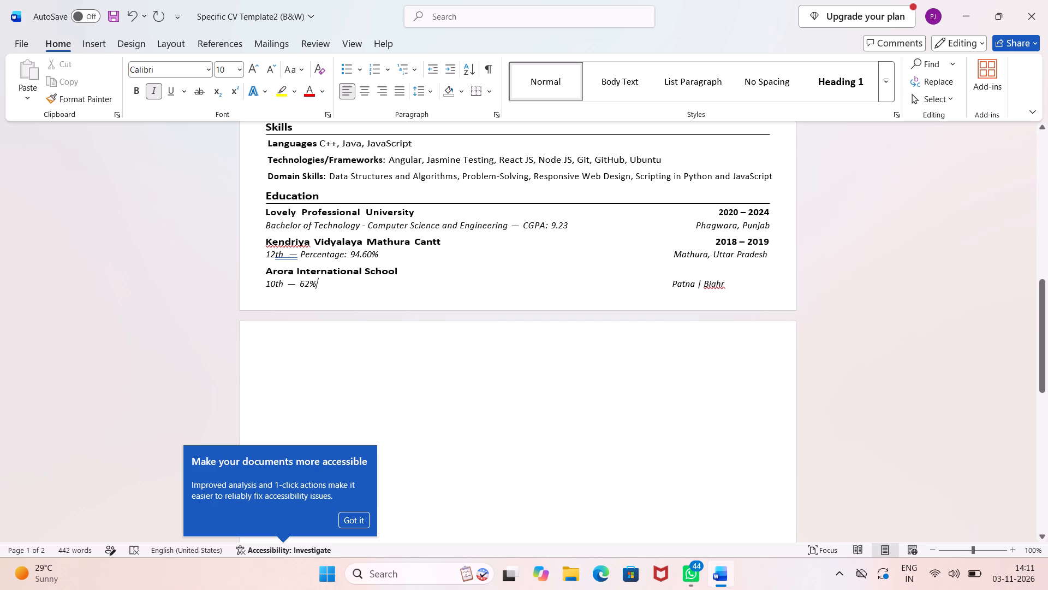
Delete the school name "Kendriya Vidyalaya Mathura Cantt" from the 12th-grade education entry.
click(448, 244)
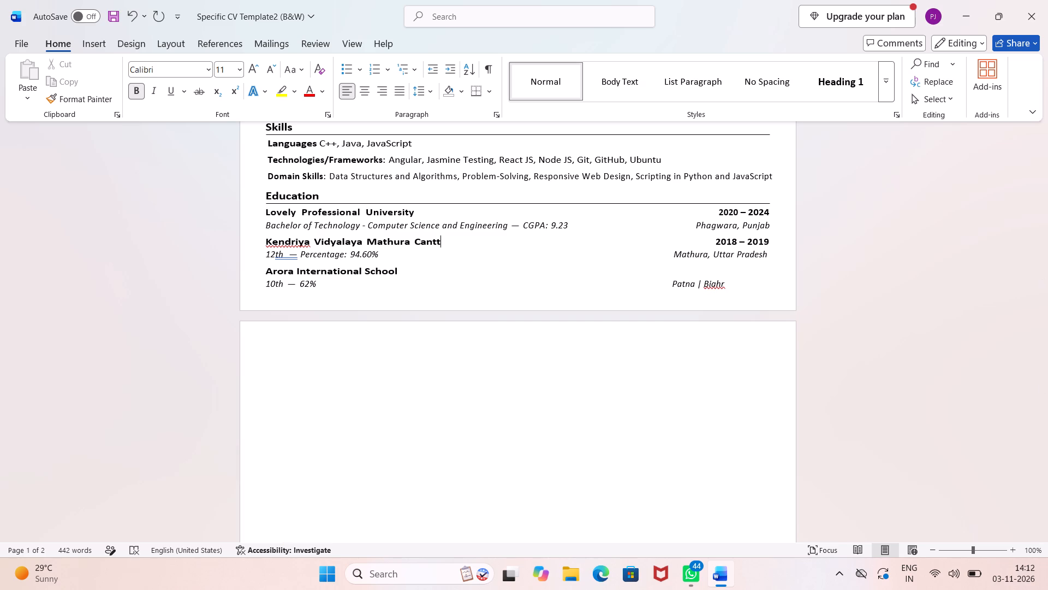
key(BackSpace)
key(BackSpace)
key(BackSpace)
key(BackSpace)
key(BackSpace)
key(BackSpace)
key(BackSpace)
key(BackSpace)
key(BackSpace)
key(BackSpace)
key(BackSpace)
key(BackSpace)
key(BackSpace)
key(BackSpace)
key(BackSpace)
key(BackSpace)
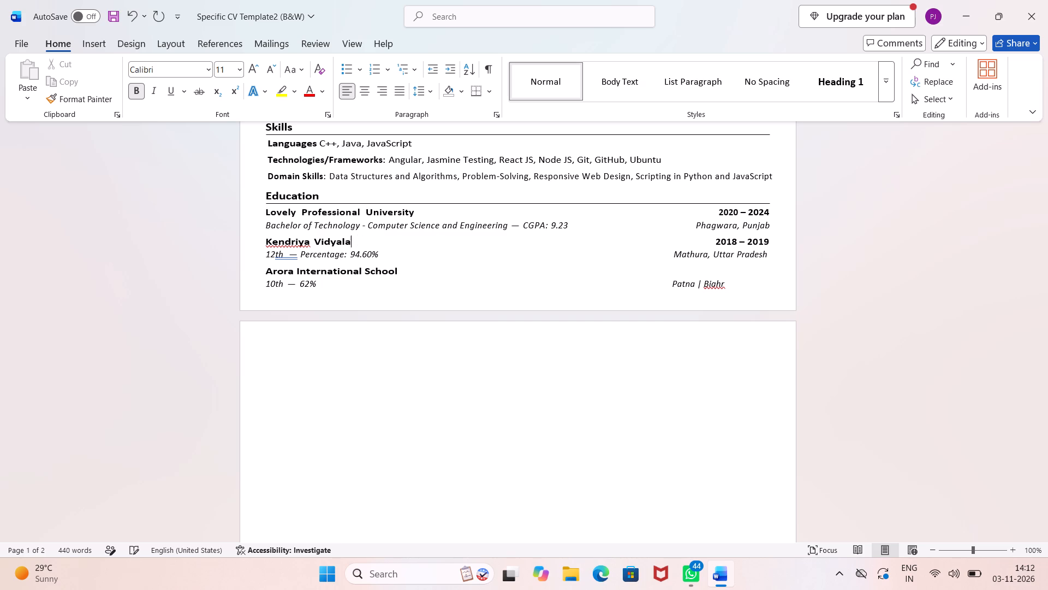
key(BackSpace)
key(BackSpace)
key(BackSpace)
key(BackSpace)
key(BackSpace)
key(BackSpace)
key(BackSpace)
key(BackSpace)
key(BackSpace)
key(BackSpace)
key(BackSpace)
key(BackSpace)
key(BackSpace)
key(BackSpace)
key(BackSpace)
key(BackSpace)
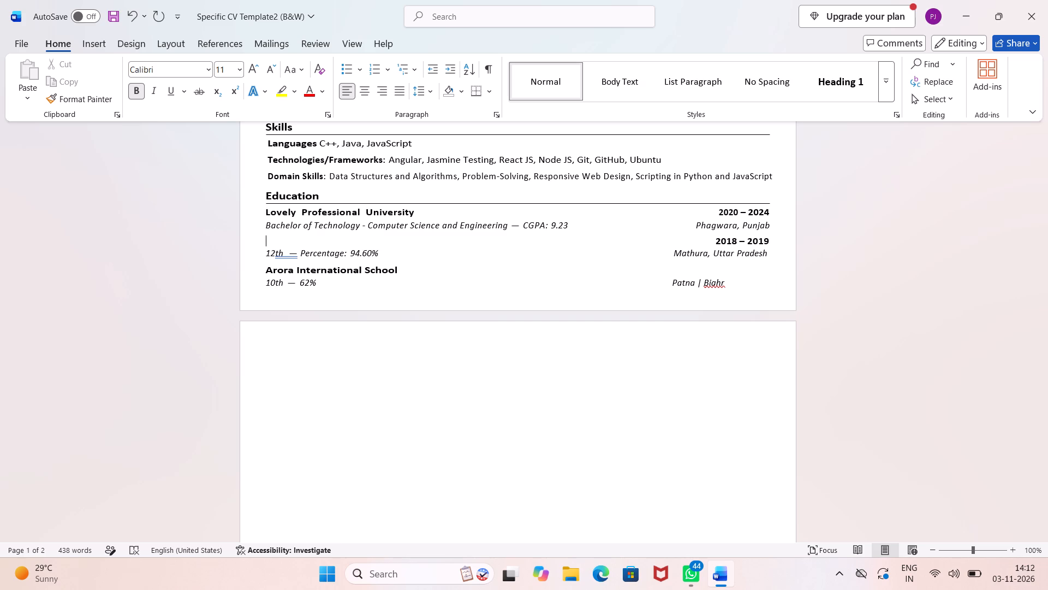
Correct the state spelling in the 10th-grade entry's location so it reads "Patna | Bihar".
click(739, 286)
key(BackSpace)
key(BackSpace)
key(BackSpace)
text(har)
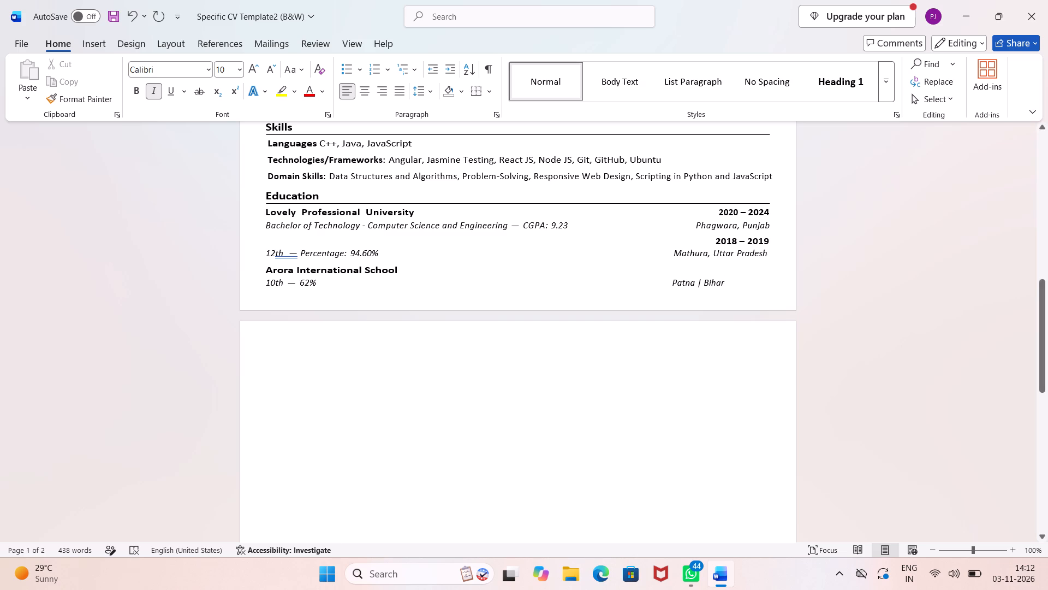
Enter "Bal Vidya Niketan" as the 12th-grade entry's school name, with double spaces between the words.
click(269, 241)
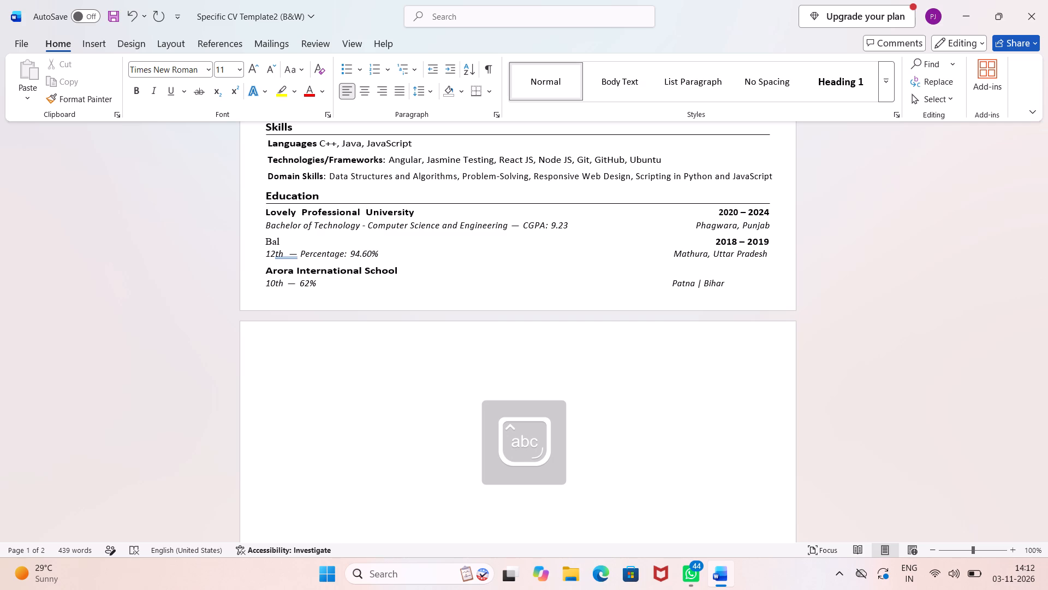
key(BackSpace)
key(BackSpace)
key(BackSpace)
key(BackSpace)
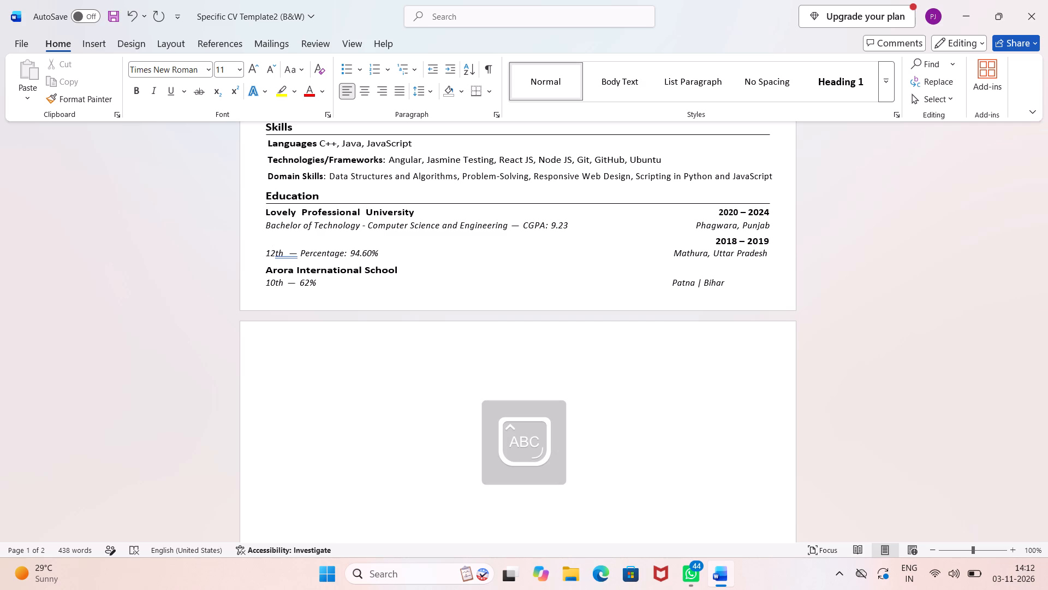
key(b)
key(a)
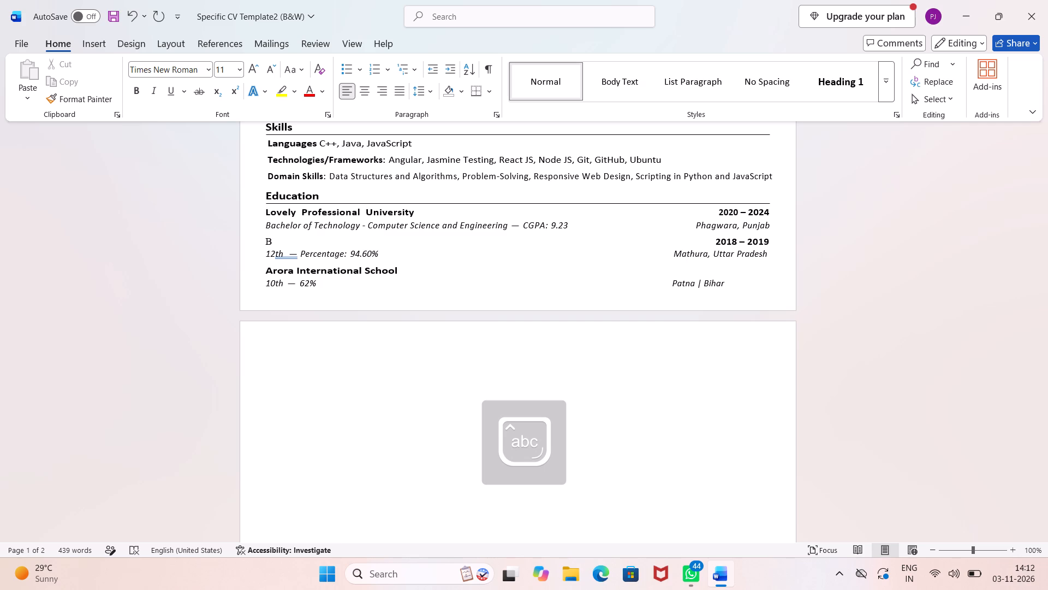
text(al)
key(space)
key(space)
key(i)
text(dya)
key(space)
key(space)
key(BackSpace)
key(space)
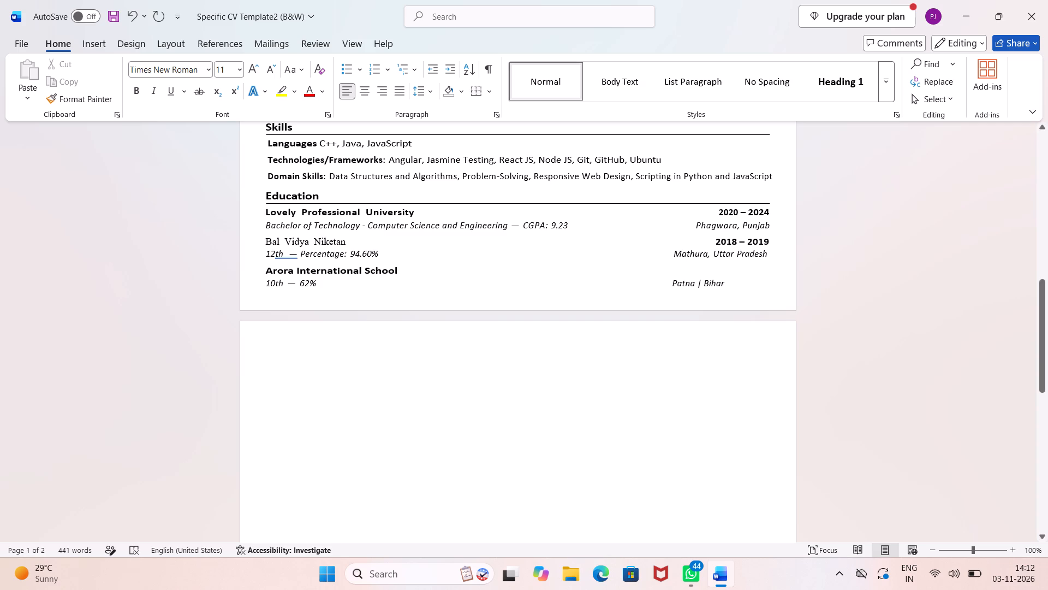
Indent the 12th-grade entry's school name with two leading spaces.
click(259, 240)
key(space)
key(space)
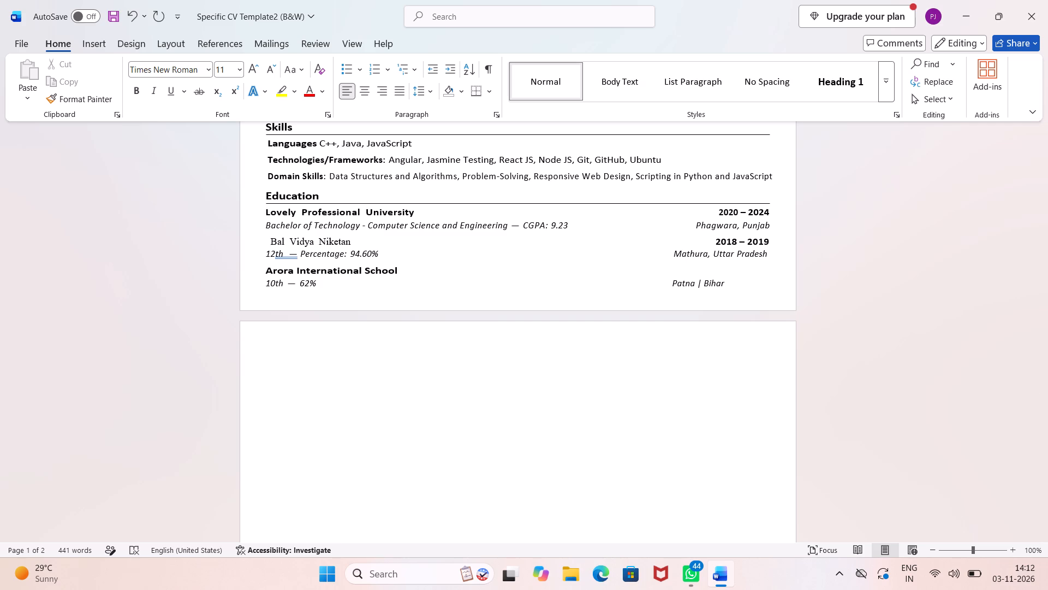
Delete the percentage label and value from the 12th-grade entry, keeping "12th —".
click(391, 255)
key(BackSpace)
key(BackSpace)
key(BackSpace)
key(BackSpace)
key(BackSpace)
key(BackSpace)
key(BackSpace)
key(BackSpace)
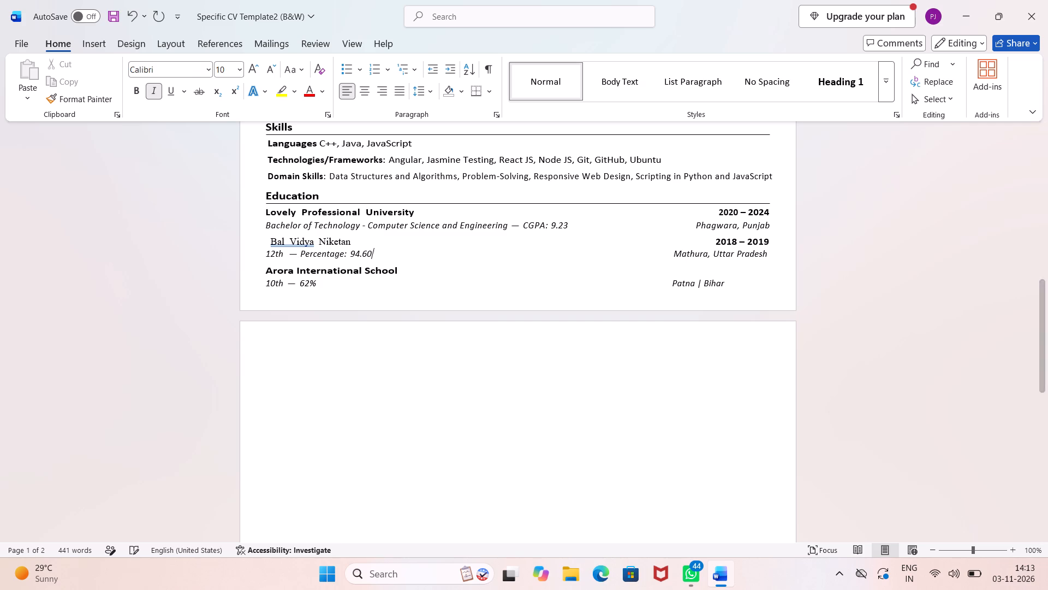
key(BackSpace)
key(BackSpace)
key(BackSpace)
key(BackSpace)
key(BackSpace)
key(BackSpace)
key(BackSpace)
key(BackSpace)
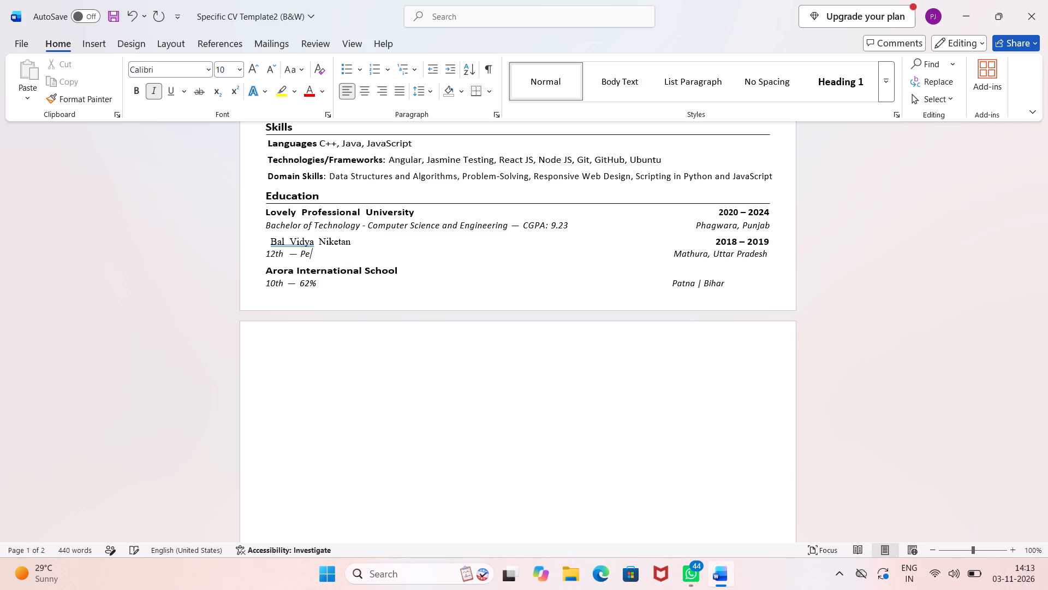
key(BackSpace)
key(BackSpace)
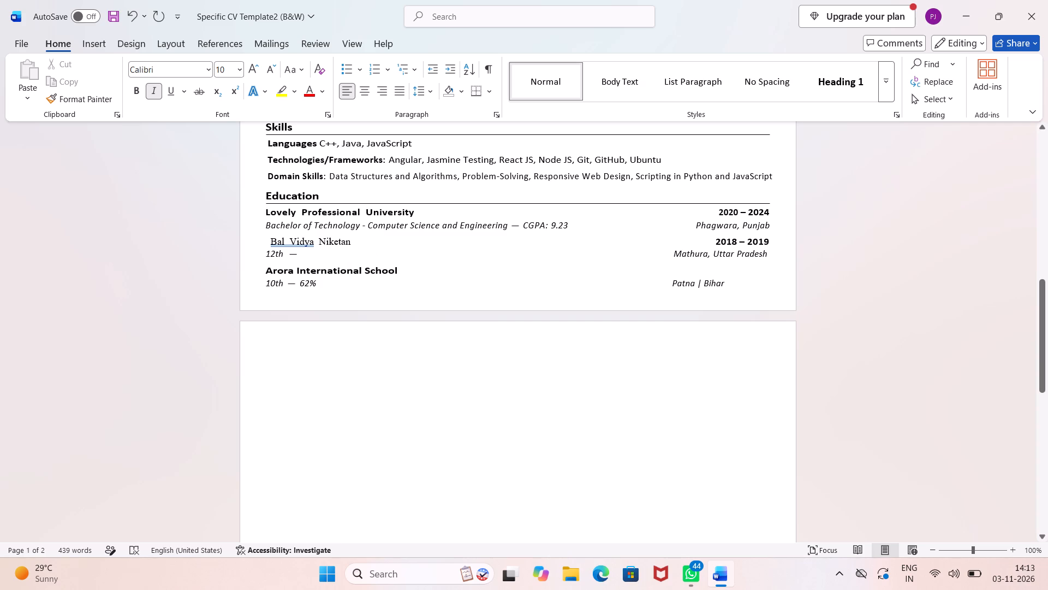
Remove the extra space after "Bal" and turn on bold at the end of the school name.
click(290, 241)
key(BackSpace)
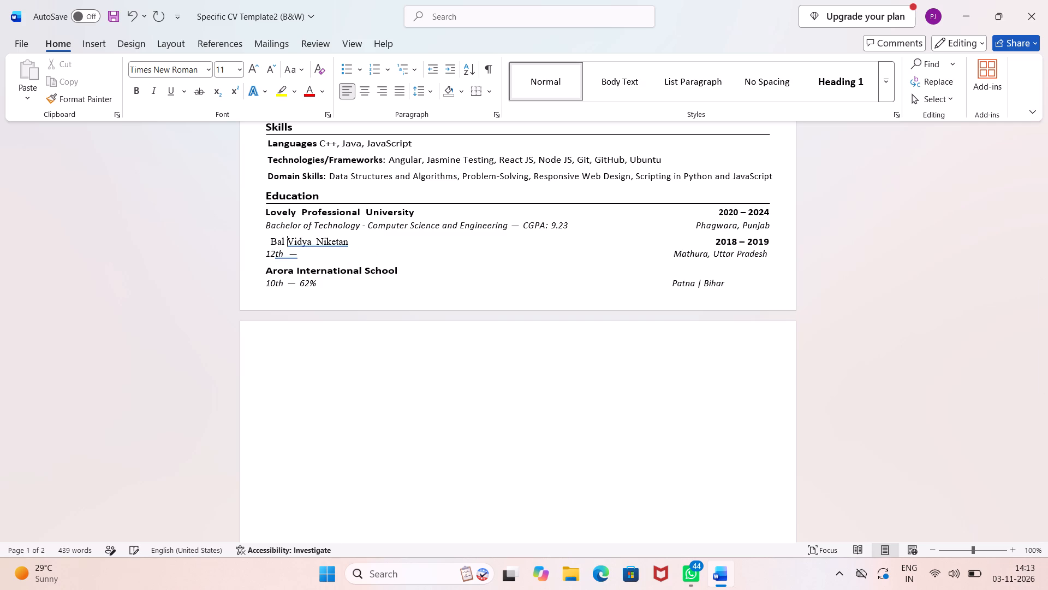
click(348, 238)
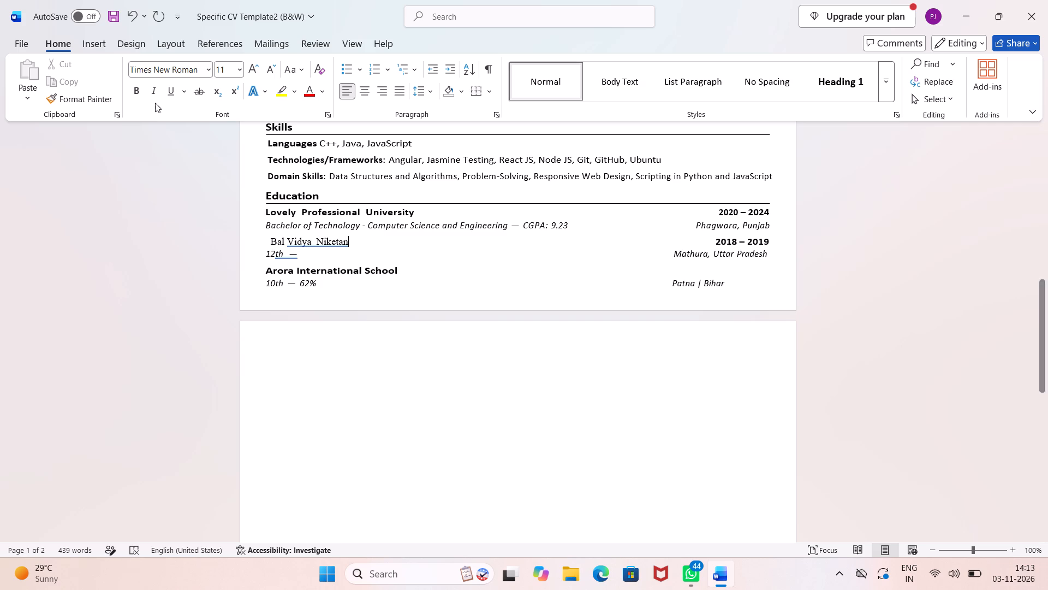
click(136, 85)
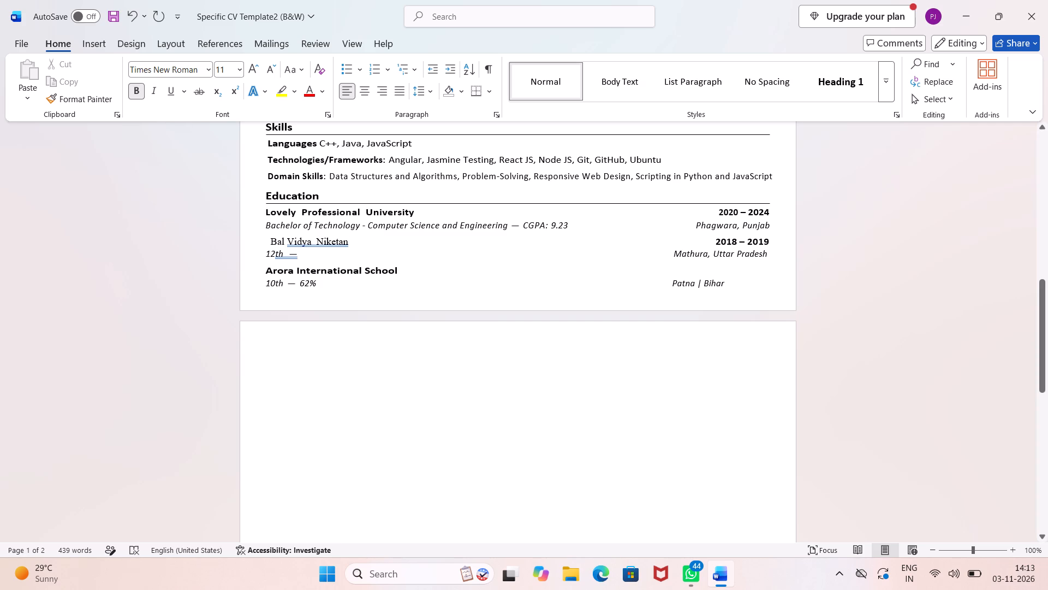
Delete the 12th-grade entry's school name and retype it as "Bal Vidya Niketan" with single spaces between the words.
click(364, 242)
key(BackSpace)
key(BackSpace)
key(BackSpace)
key(BackSpace)
key(BackSpace)
key(BackSpace)
key(BackSpace)
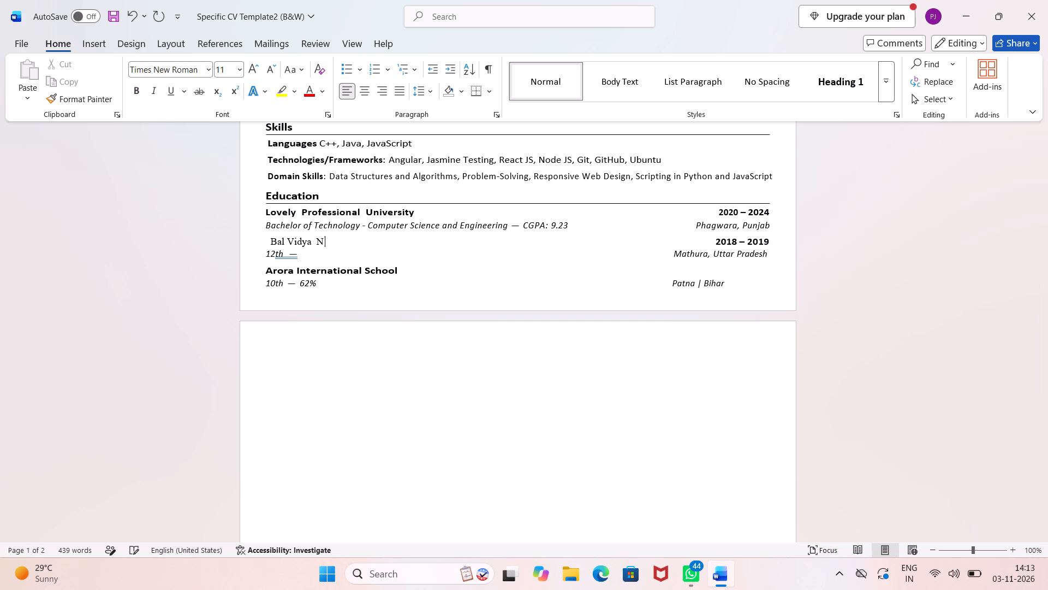
key(BackSpace)
key(BackSpace)
key(BackSpace)
key(BackSpace)
key(BackSpace)
key(BackSpace)
key(BackSpace)
key(BackSpace)
key(BackSpace)
key(BackSpace)
key(BackSpace)
key(BackSpace)
key(BackSpace)
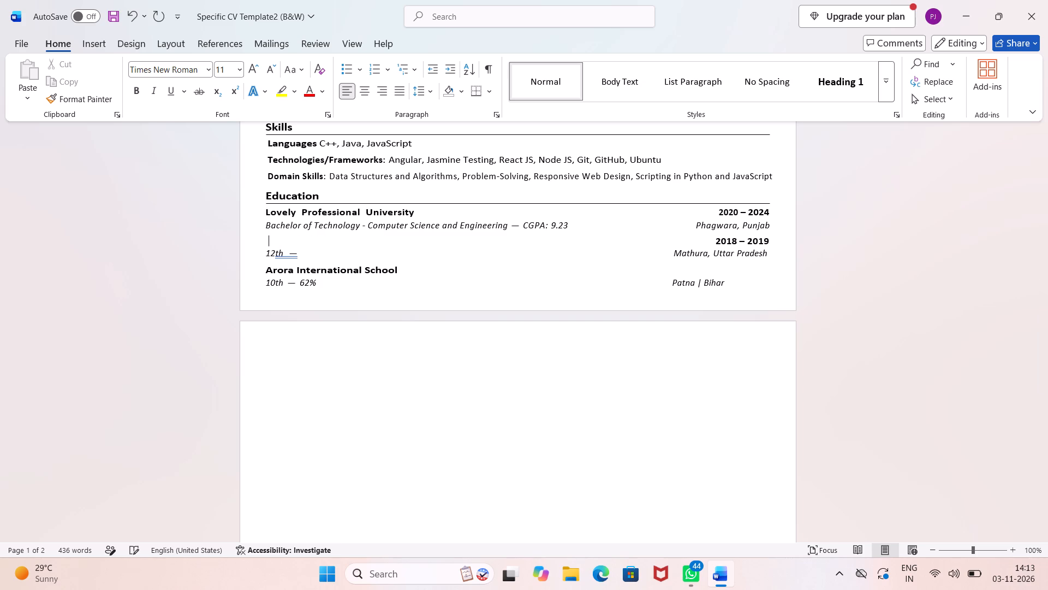
text(al)
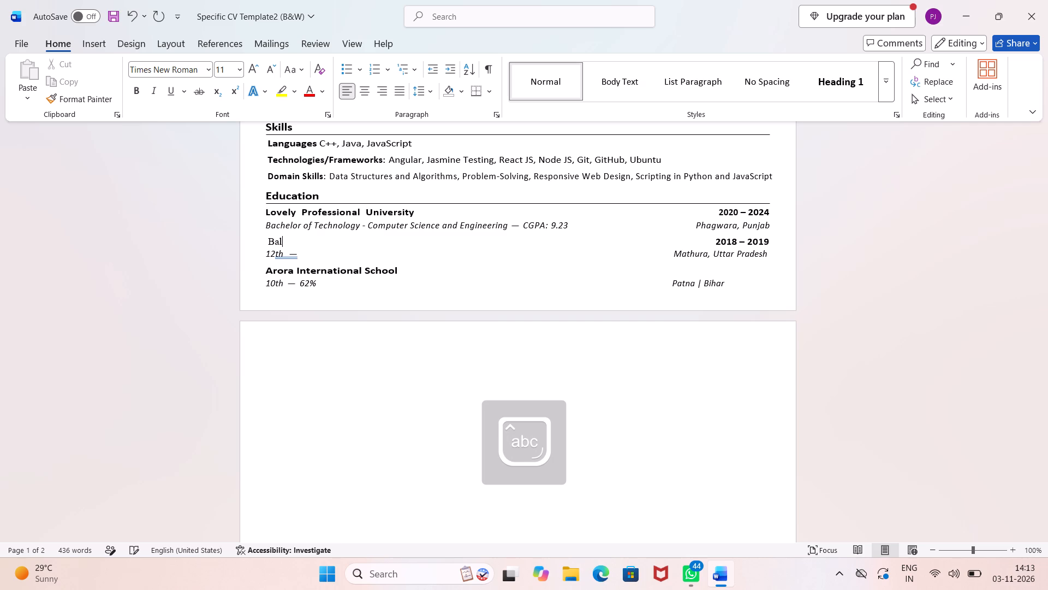
key(space)
key(BackSpace)
key(n)
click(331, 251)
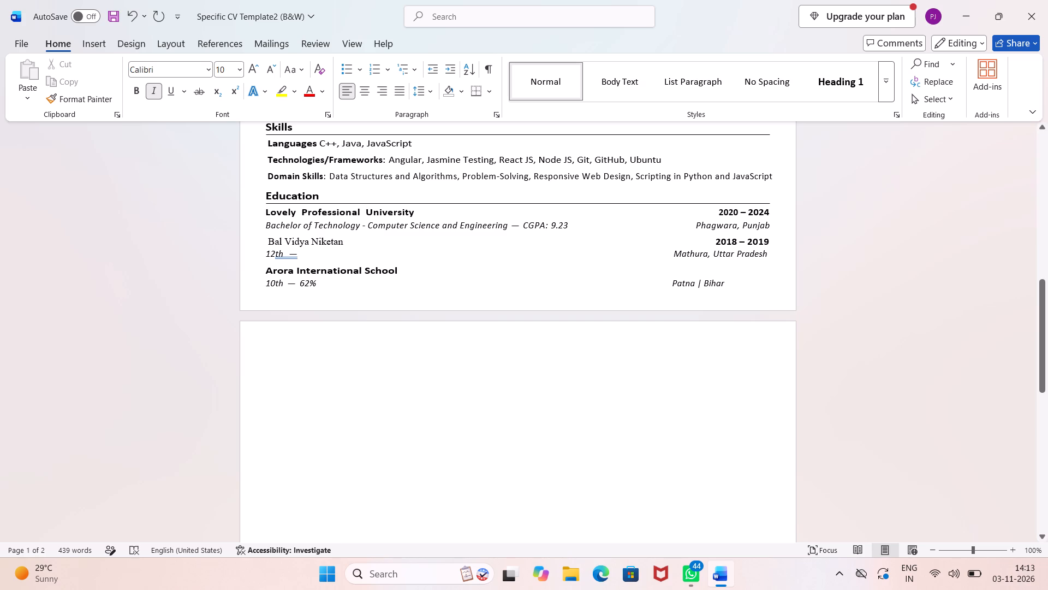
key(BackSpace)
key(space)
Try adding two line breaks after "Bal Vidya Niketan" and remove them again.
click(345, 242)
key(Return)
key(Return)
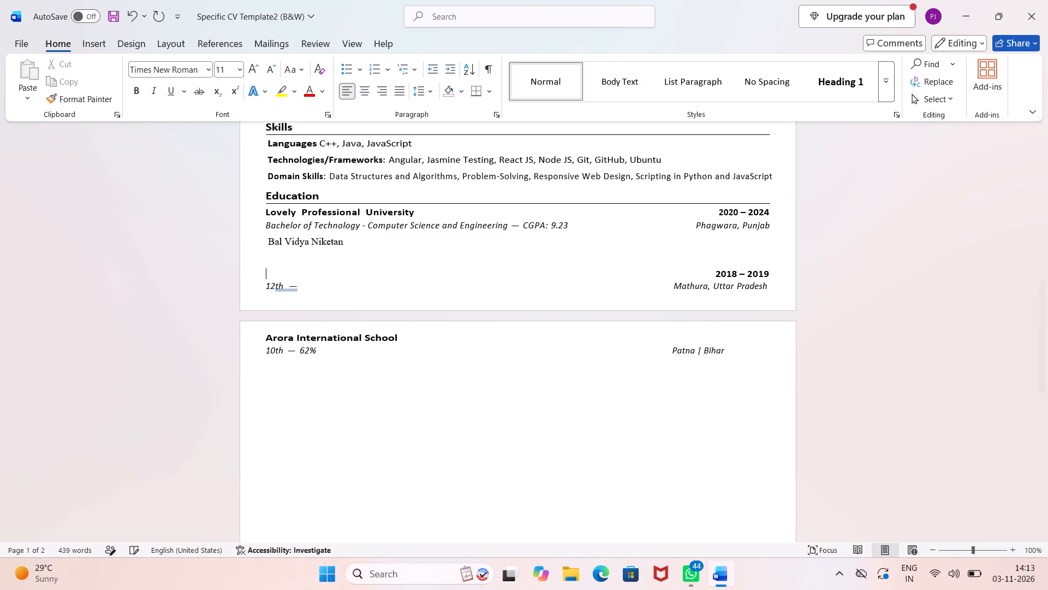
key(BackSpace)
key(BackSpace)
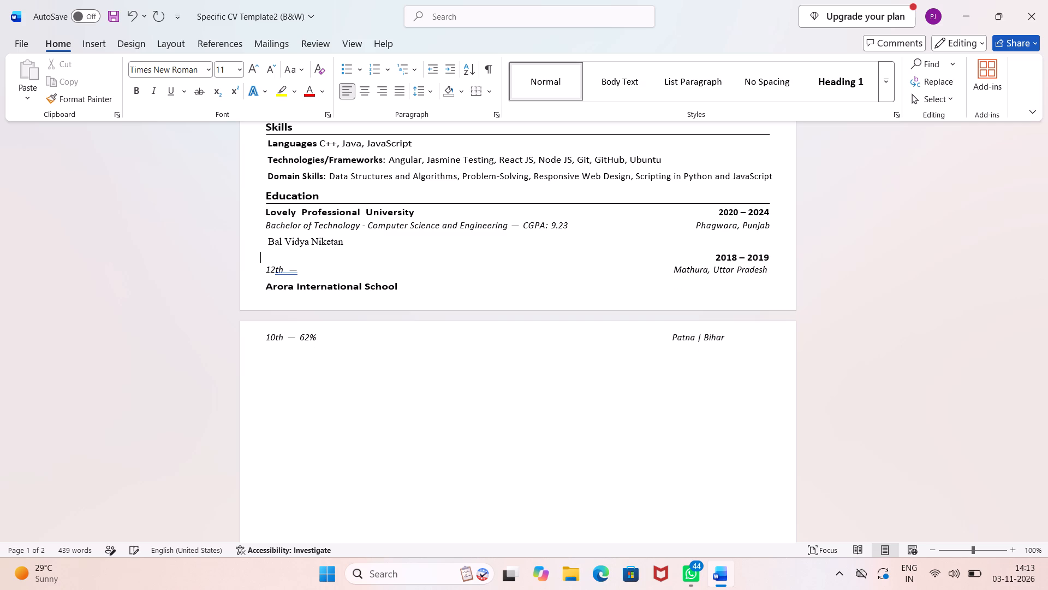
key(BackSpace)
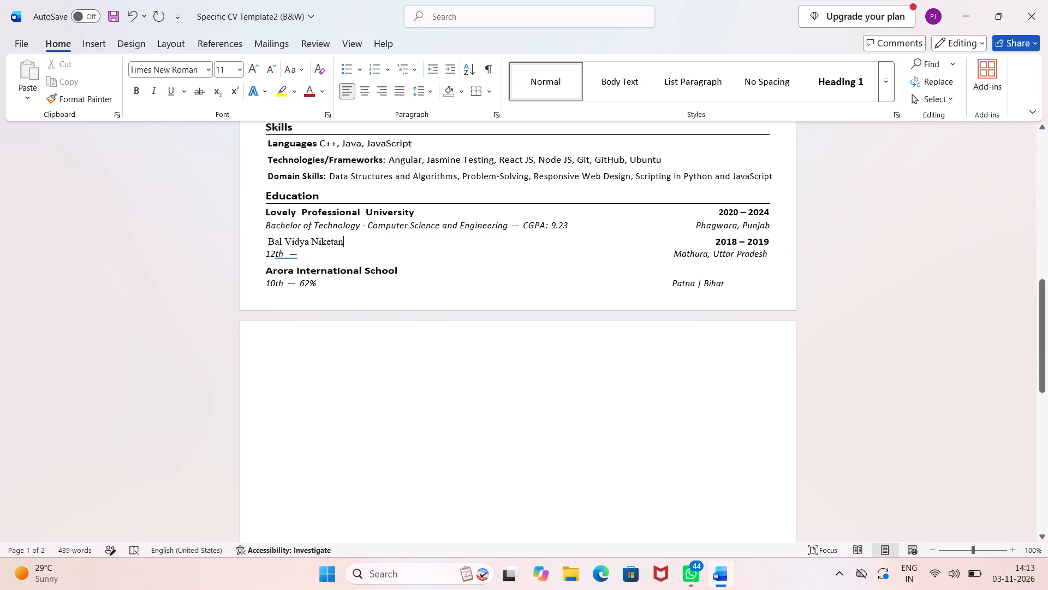
Add the score "58%" after "12th —" in the Bal Vidya Niketan education entry.
click(313, 253)
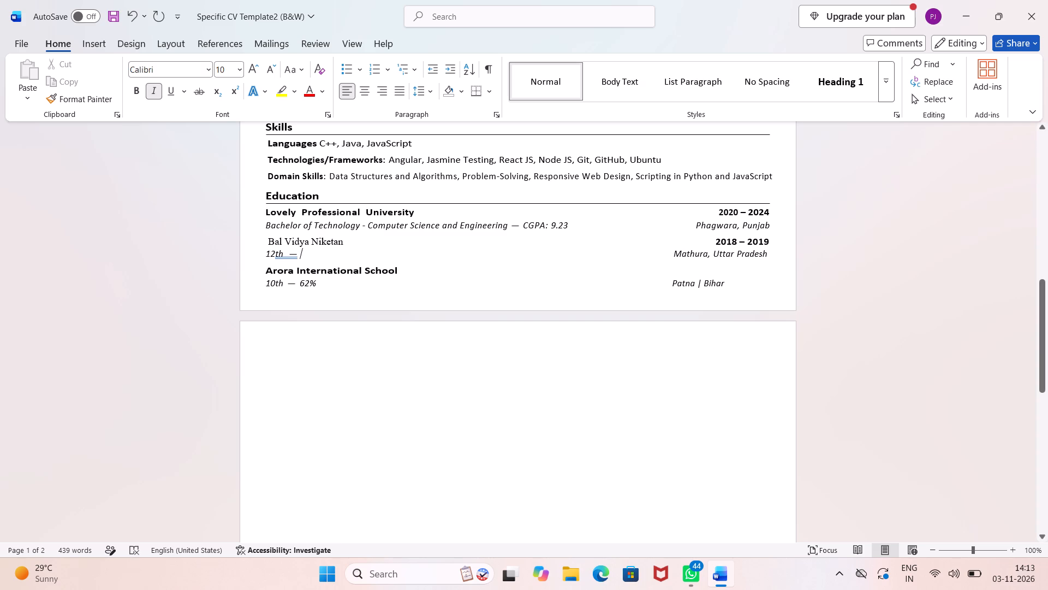
key(5)
key(8)
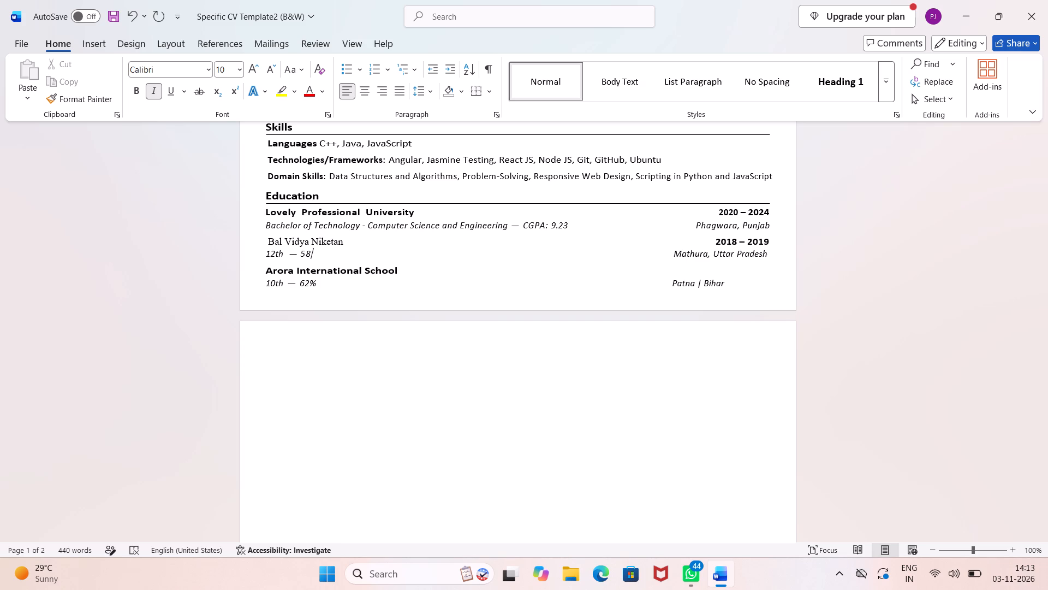
key(shift+percent)
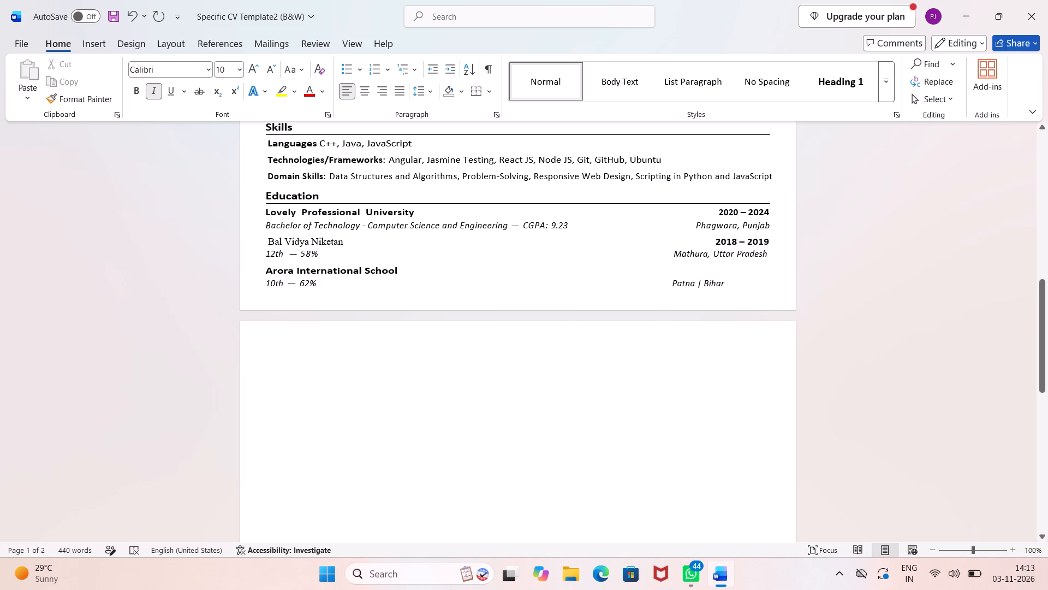
click(322, 255)
Replace the 12th-grade entry's location "Mathura, Uttar Pradesh" with "Patna|Bihar".
click(770, 253)
key(BackSpace)
key(BackSpace)
key(BackSpace)
key(BackSpace)
key(BackSpace)
key(BackSpace)
key(BackSpace)
key(BackSpace)
key(BackSpace)
key(BackSpace)
key(BackSpace)
key(BackSpace)
key(BackSpace)
key(BackSpace)
key(BackSpace)
key(BackSpace)
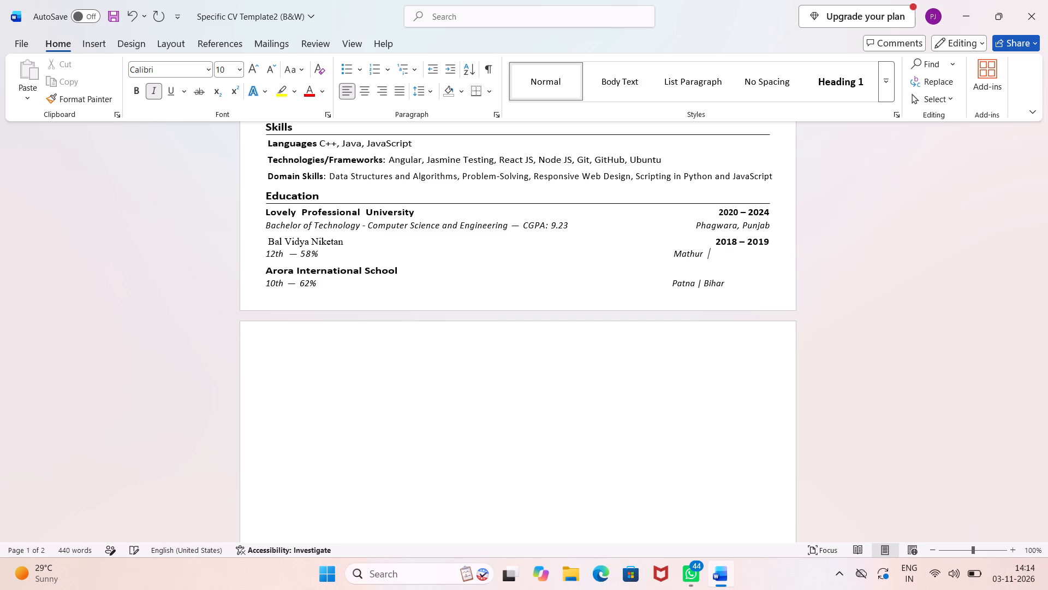
key(BackSpace)
key(BackSpace)
key(BackSpace)
key(BackSpace)
key(BackSpace)
key(BackSpace)
text(atna)
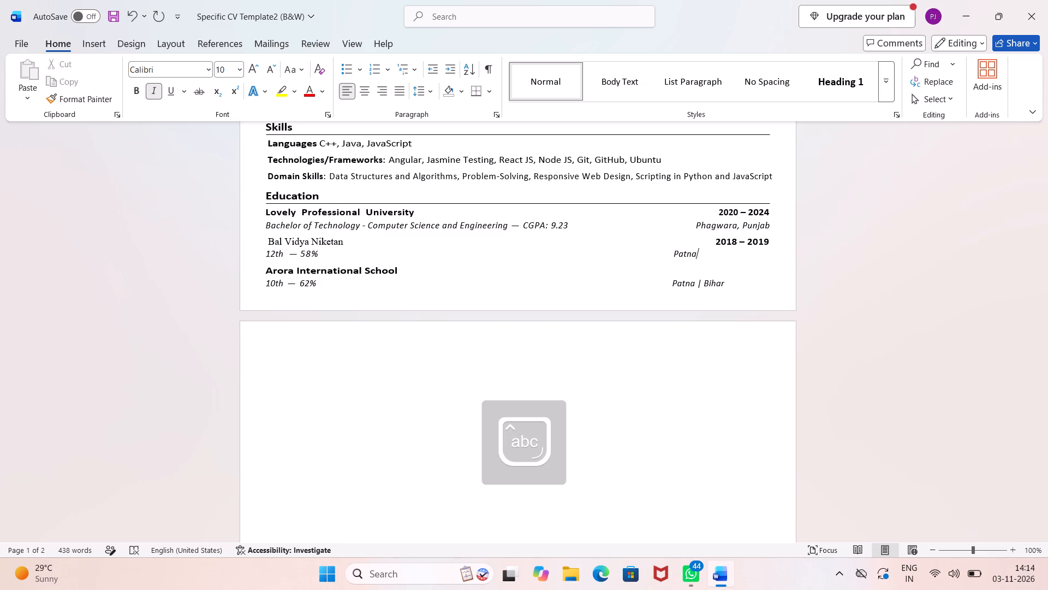
key(shift+bar)
key(BackSpace)
key(BackSpace)
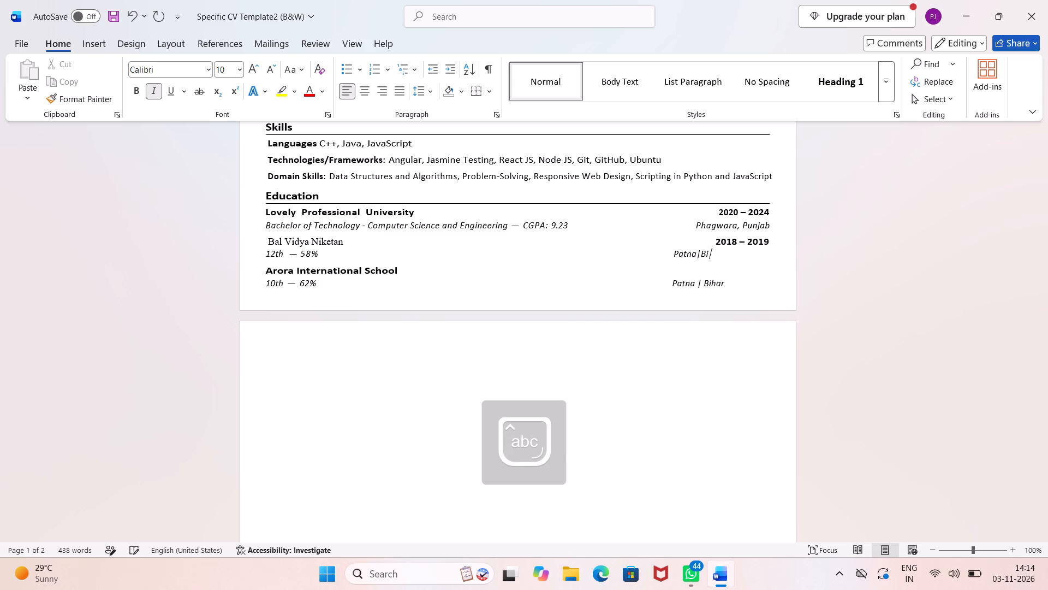
text(hatr)
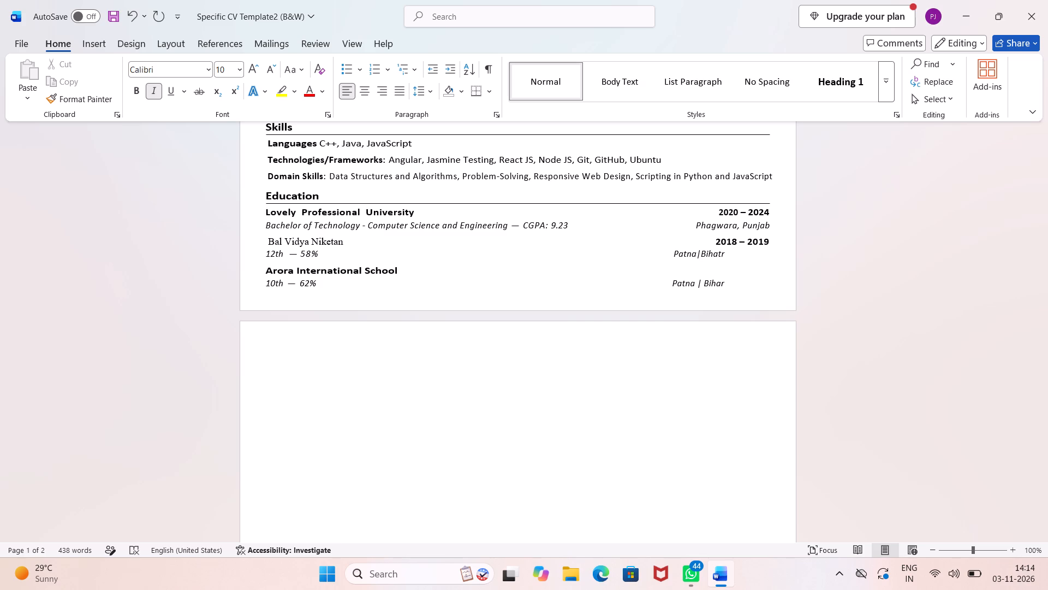
key(BackSpace)
key(BackSpace)
key(r)
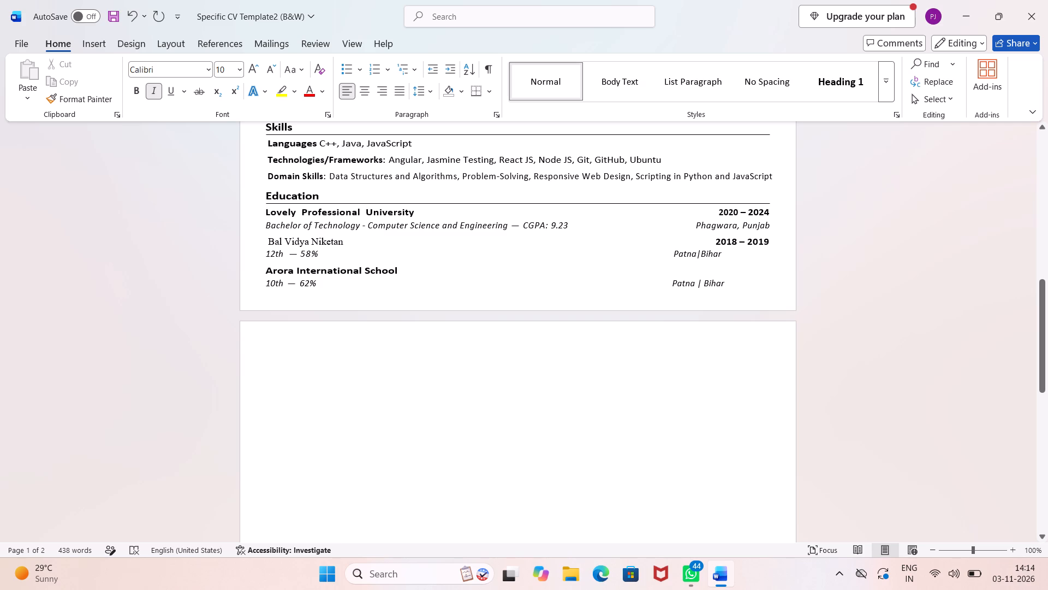
Insert spaces before the 12th-grade entry's "Patna|Bihar" location to line it up beneath the 2018 – 2019 dates.
click(773, 243)
click(665, 251)
key(space)
key(space)
key(space)
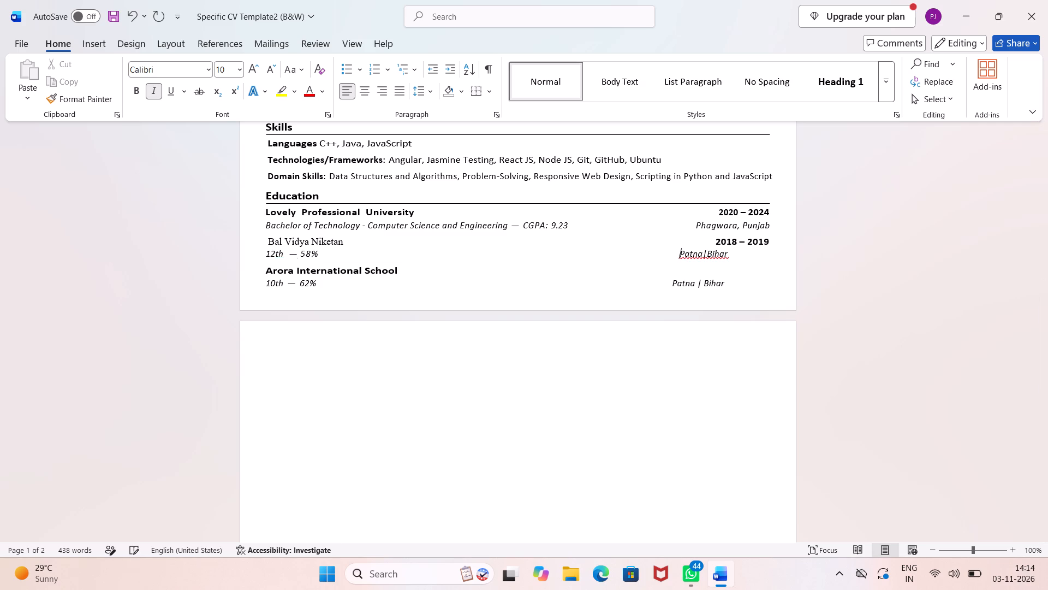
key(space)
key(space)
key(space)
key(space)
key(space)
key(space)
key(space)
key(space)
key(space)
key(space)
key(space)
key(space)
key(space)
key(space)
key(space)
key(space)
key(space)
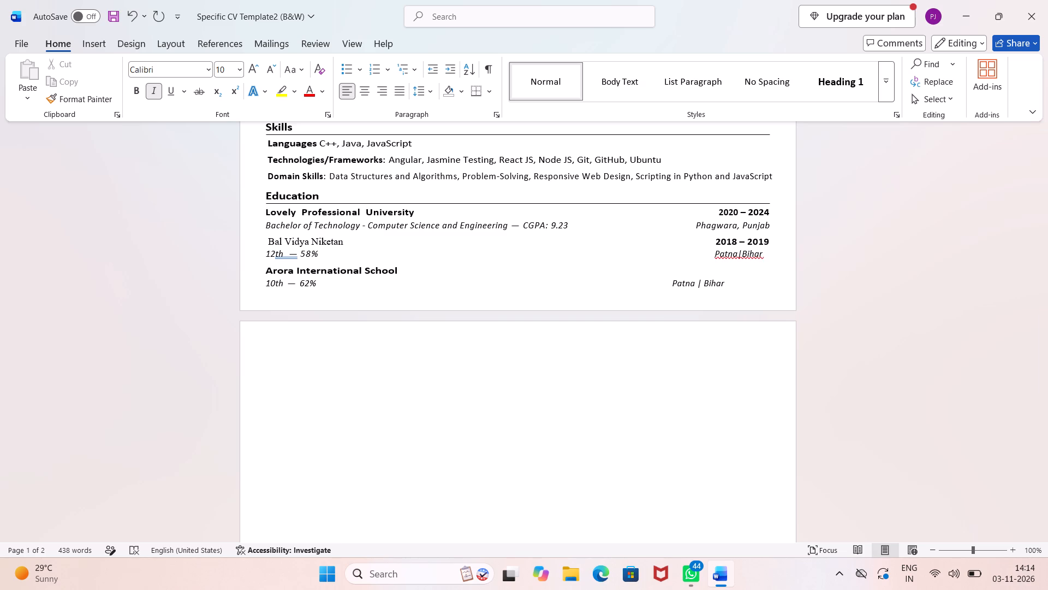
key(space)
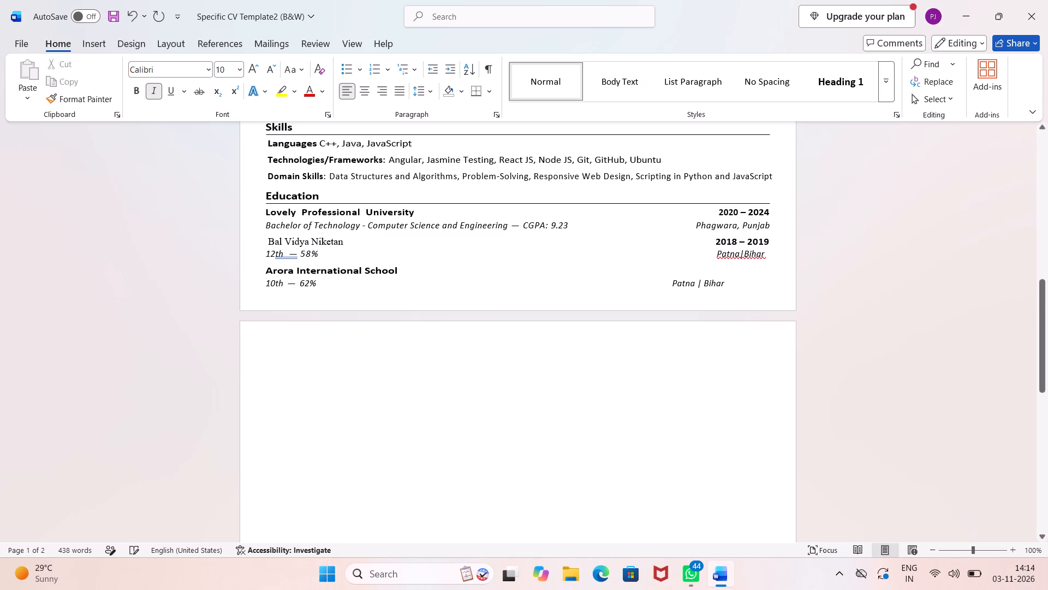
click(765, 251)
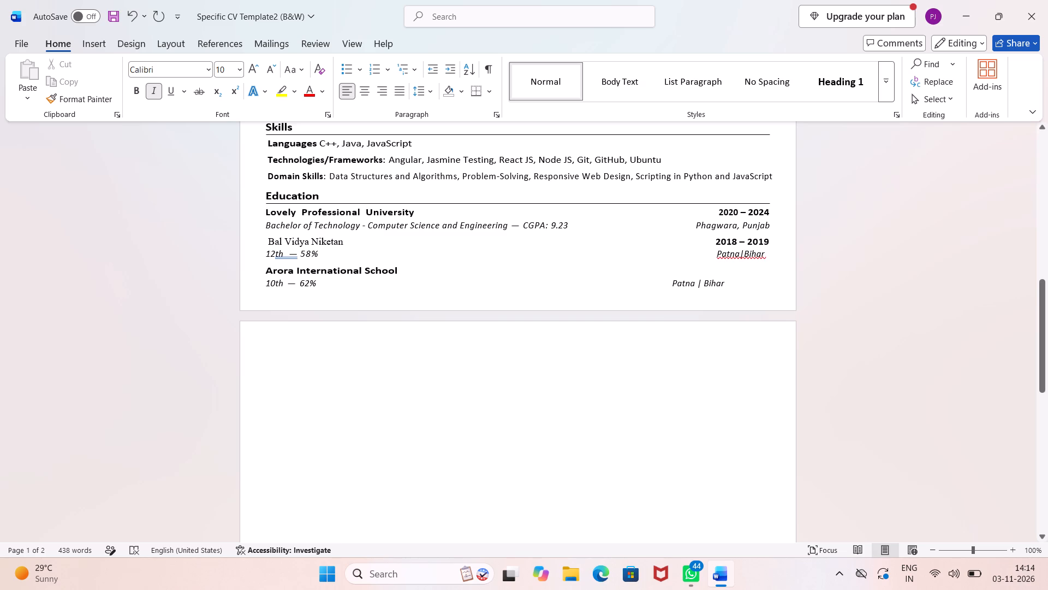
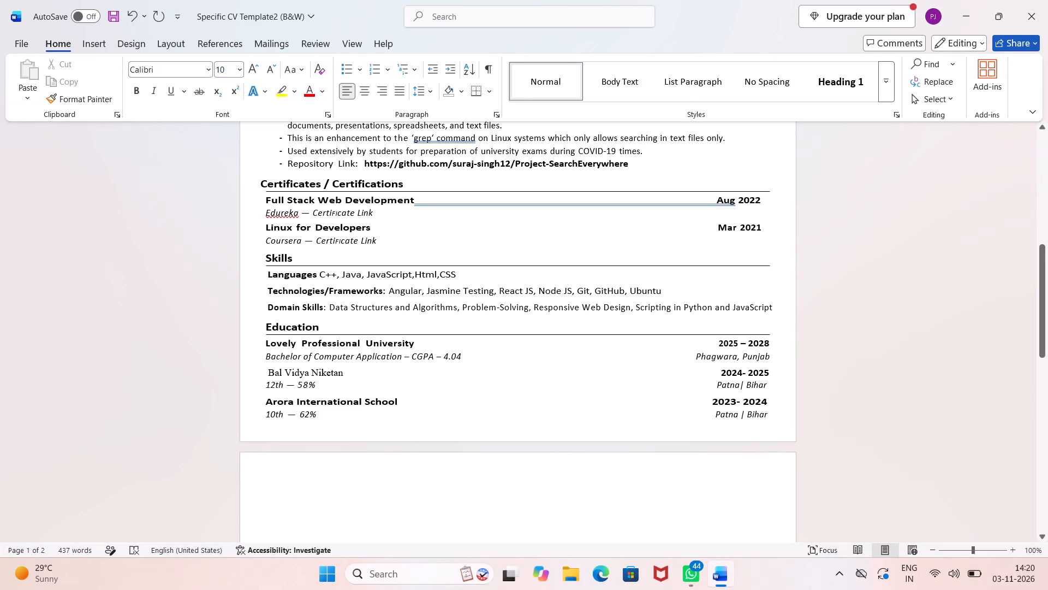
Add spaces before the commas after "C++" and "Java" in the Languages skills line, keeping one space before "JavaScript".
key(space)
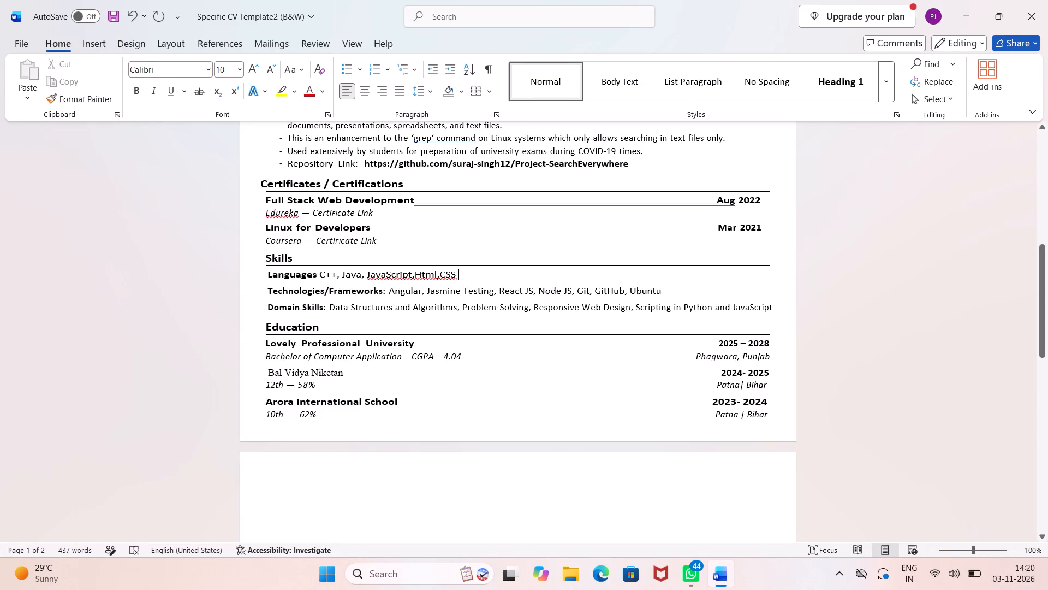
click(365, 275)
click(367, 273)
click(336, 275)
key(space)
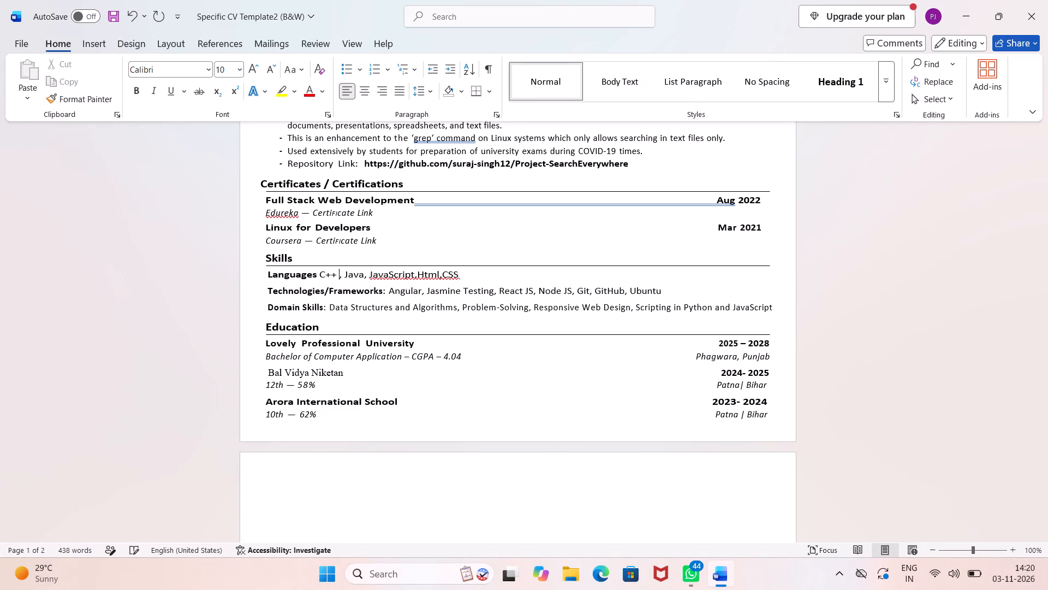
click(364, 276)
key(space)
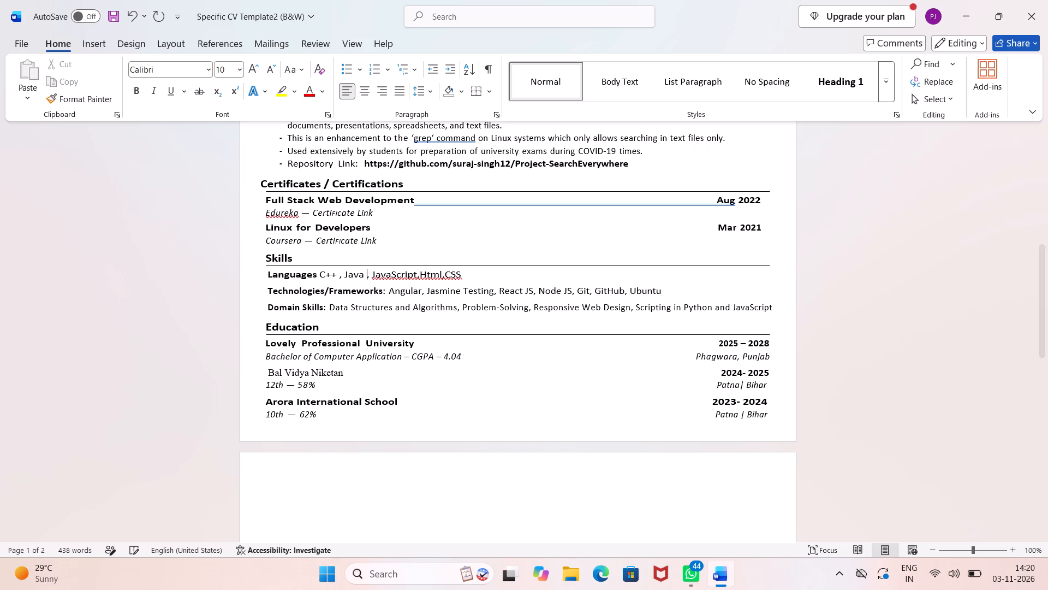
click(370, 276)
key(space)
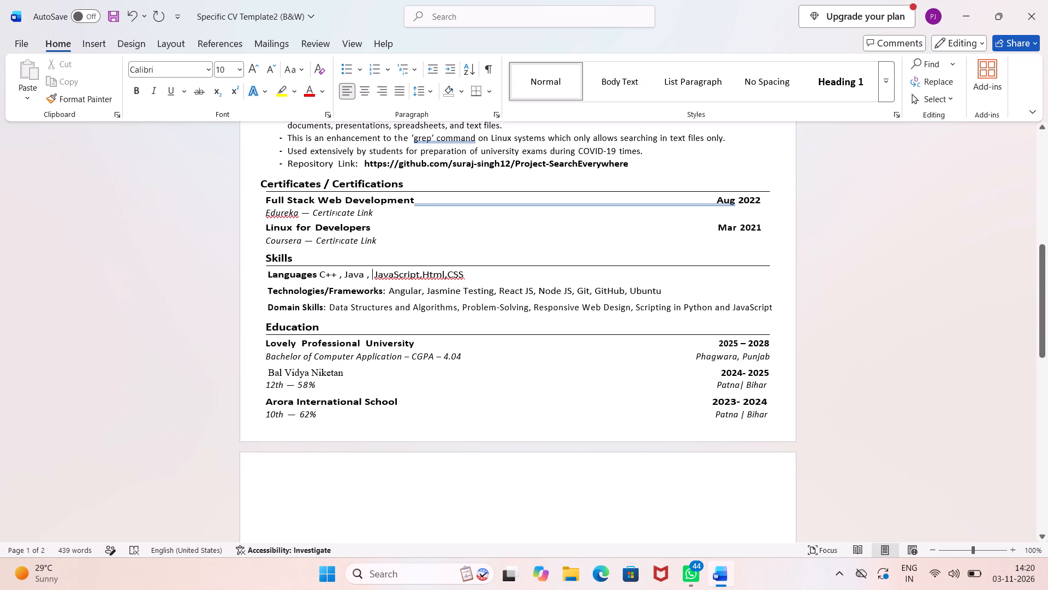
key(space)
key(BackSpace)
key(BackSpace)
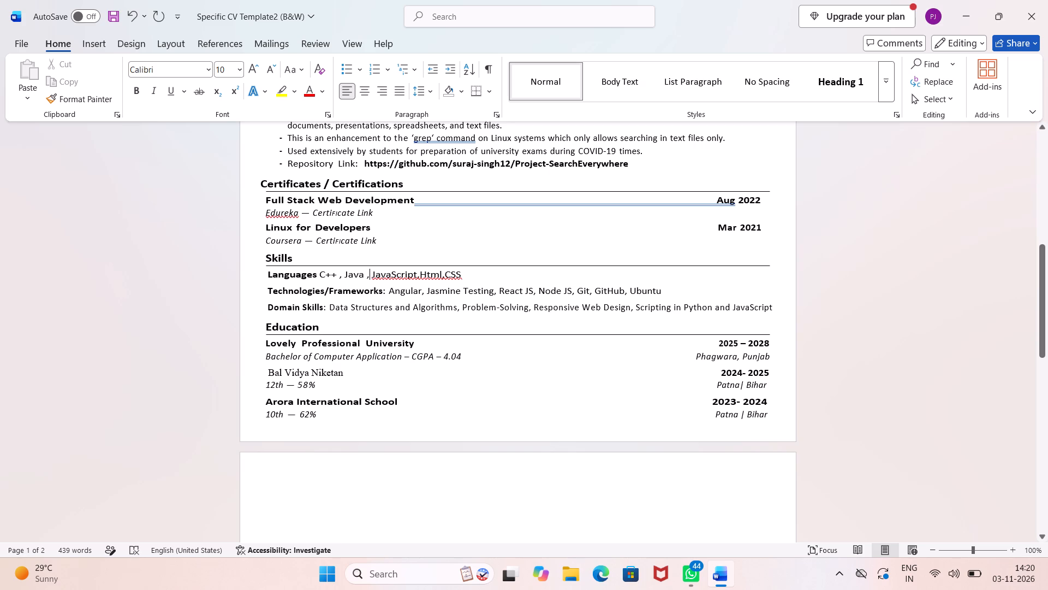
Space out the end of the Languages skills line so it reads "JavaScript , Html, CSS".
click(416, 274)
click(416, 274)
click(416, 274)
key(space)
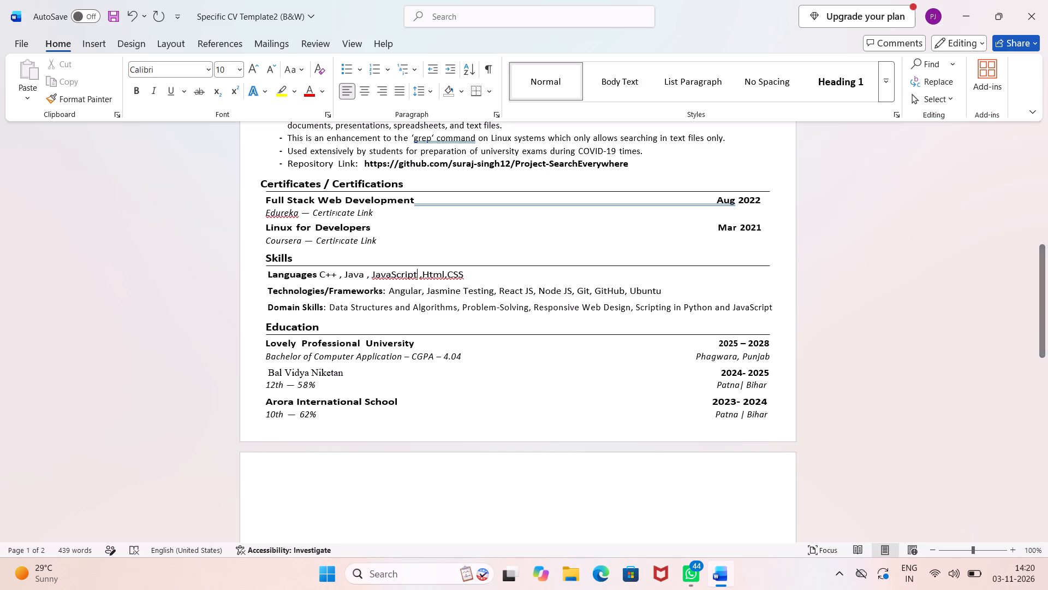
click(426, 272)
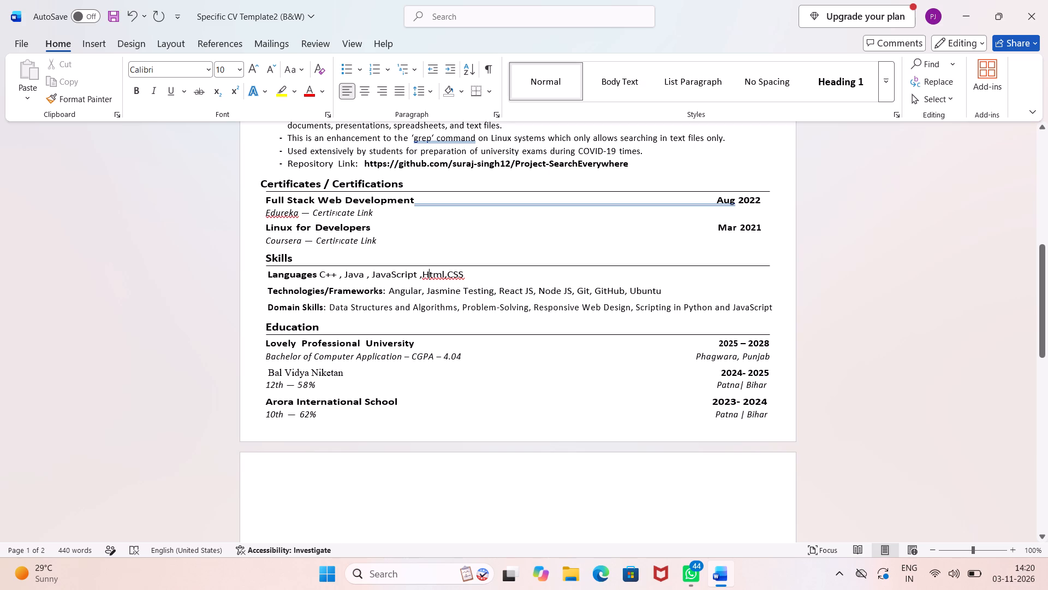
click(422, 276)
key(space)
click(447, 276)
click(447, 276)
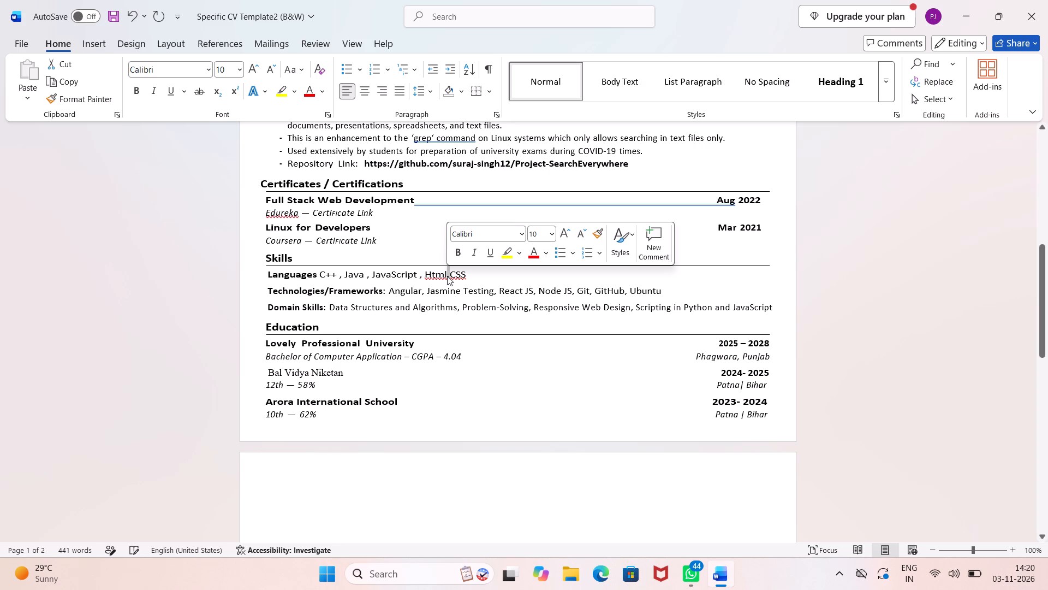
key(space)
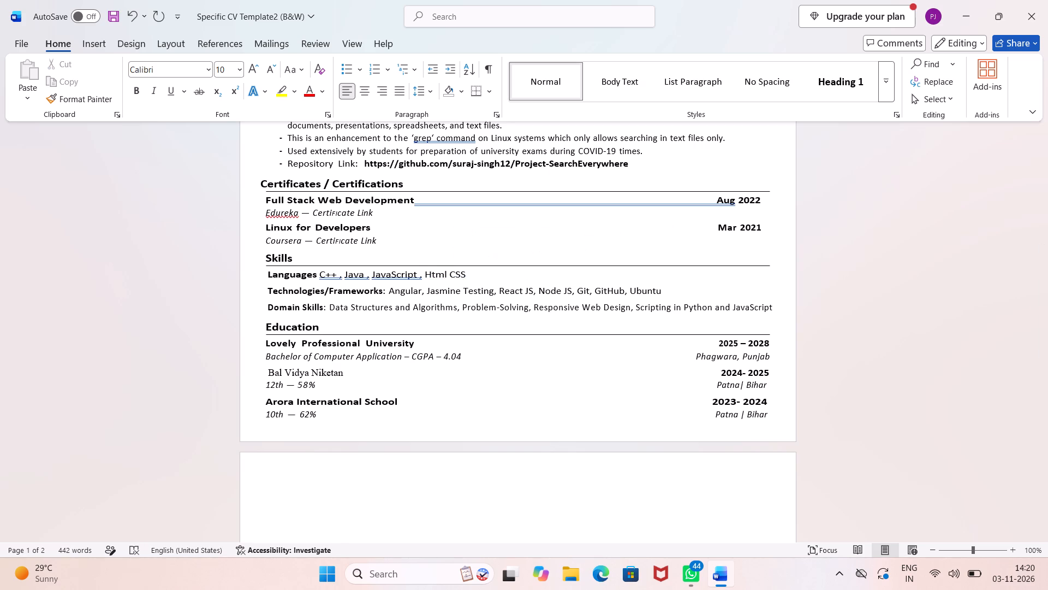
key(BackSpace)
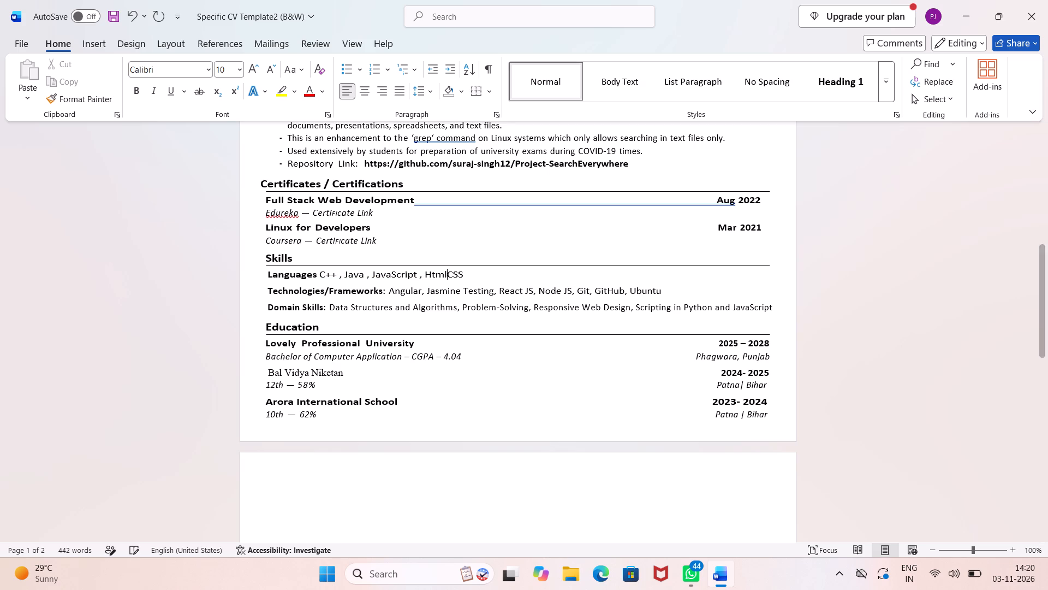
text(,)
key(space)
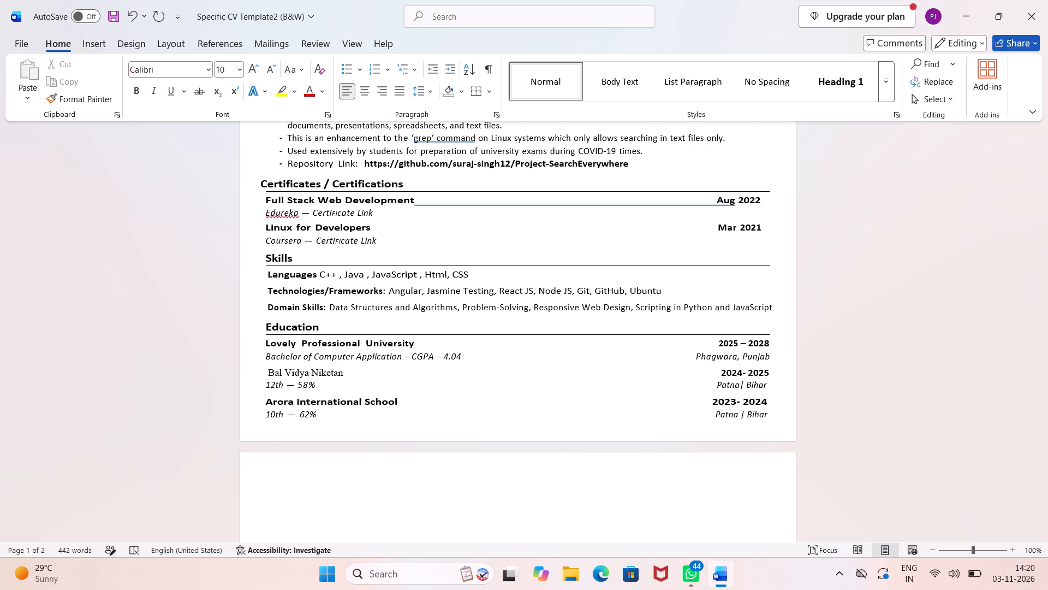
click(490, 272)
Delete the school name "Bal Vidya Niketan" and its leading space from the 12th-grade education entry.
click(266, 373)
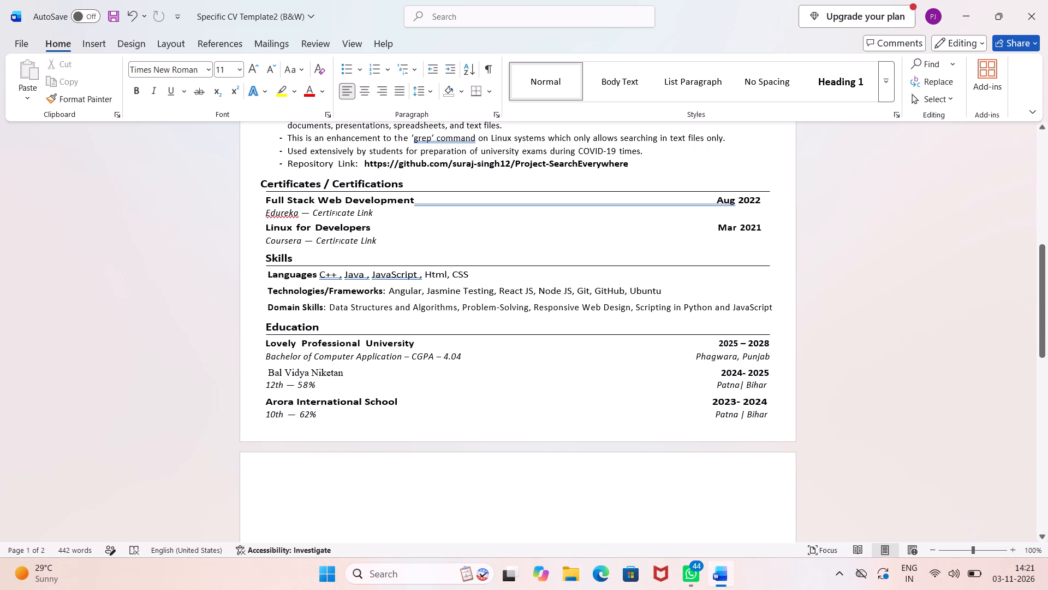
click(352, 376)
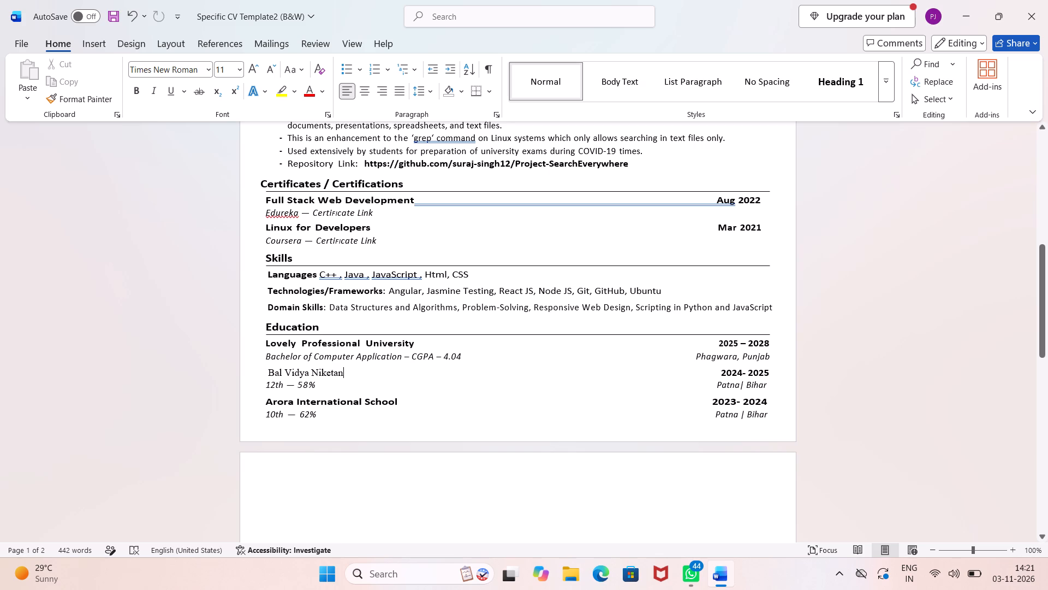
click(352, 376)
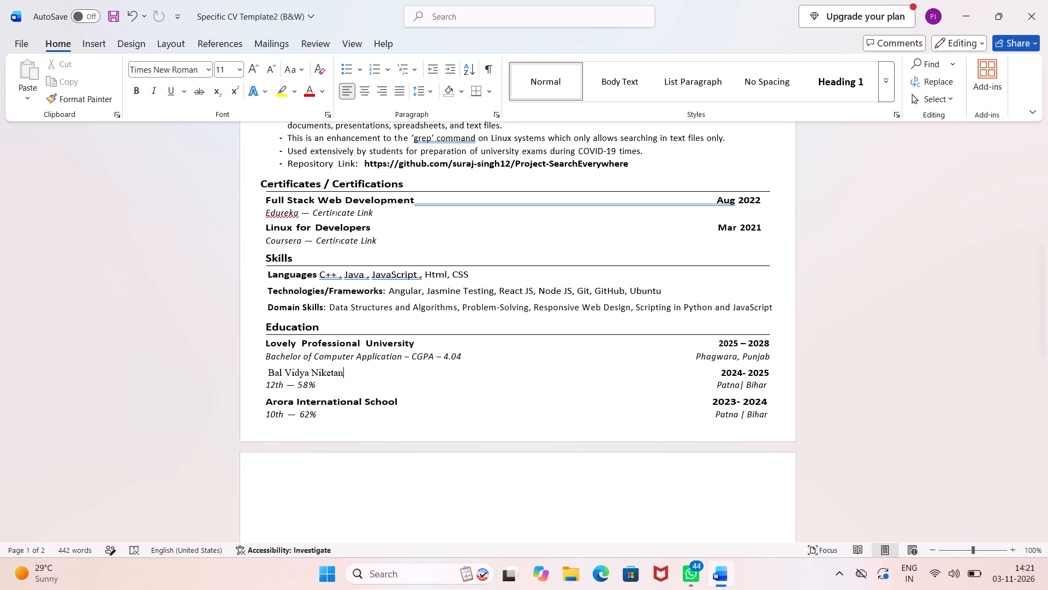
key(BackSpace)
key(BackSpace)
key(BackSpace)
key(BackSpace)
key(BackSpace)
key(BackSpace)
key(BackSpace)
key(BackSpace)
key(BackSpace)
key(BackSpace)
key(BackSpace)
key(BackSpace)
key(BackSpace)
key(BackSpace)
key(BackSpace)
key(BackSpace)
key(BackSpace)
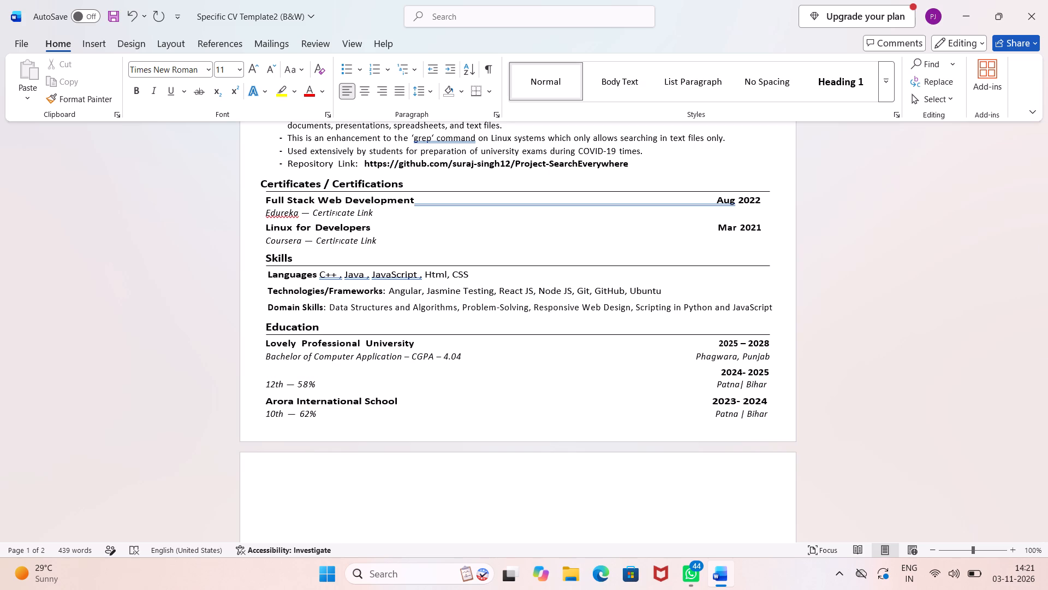
key(BackSpace)
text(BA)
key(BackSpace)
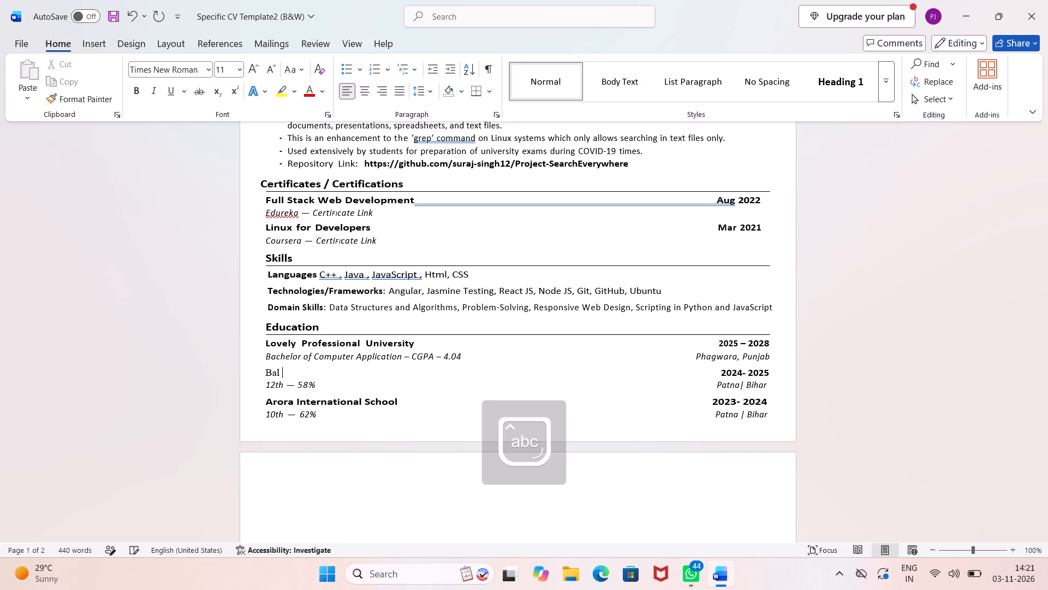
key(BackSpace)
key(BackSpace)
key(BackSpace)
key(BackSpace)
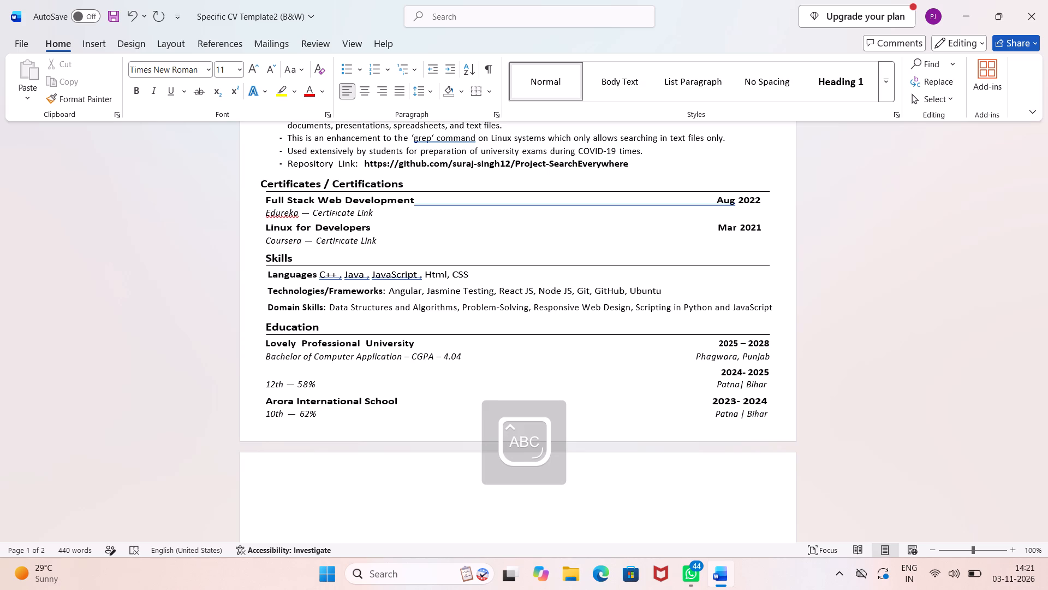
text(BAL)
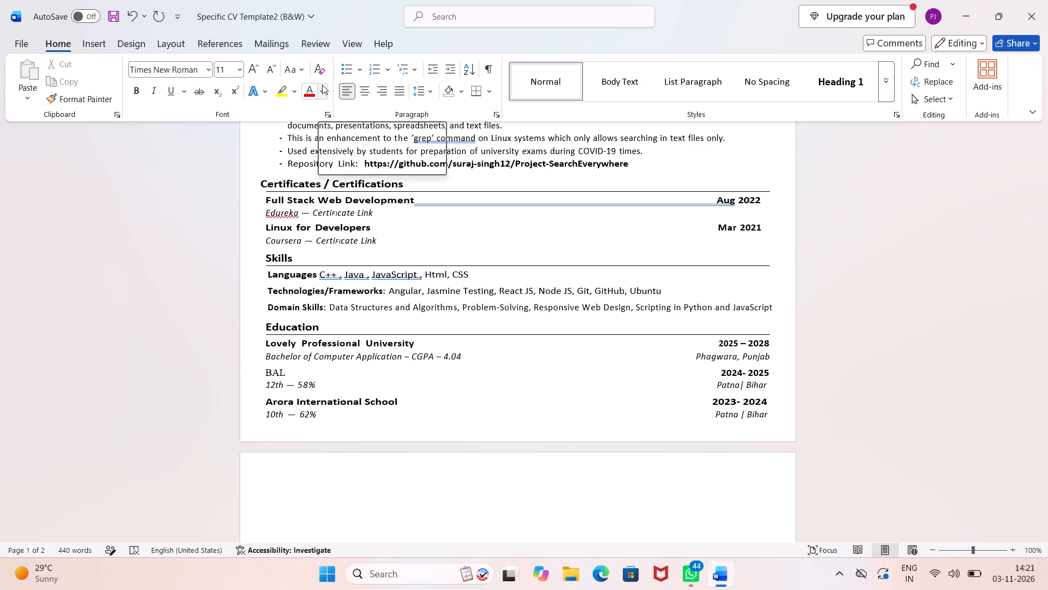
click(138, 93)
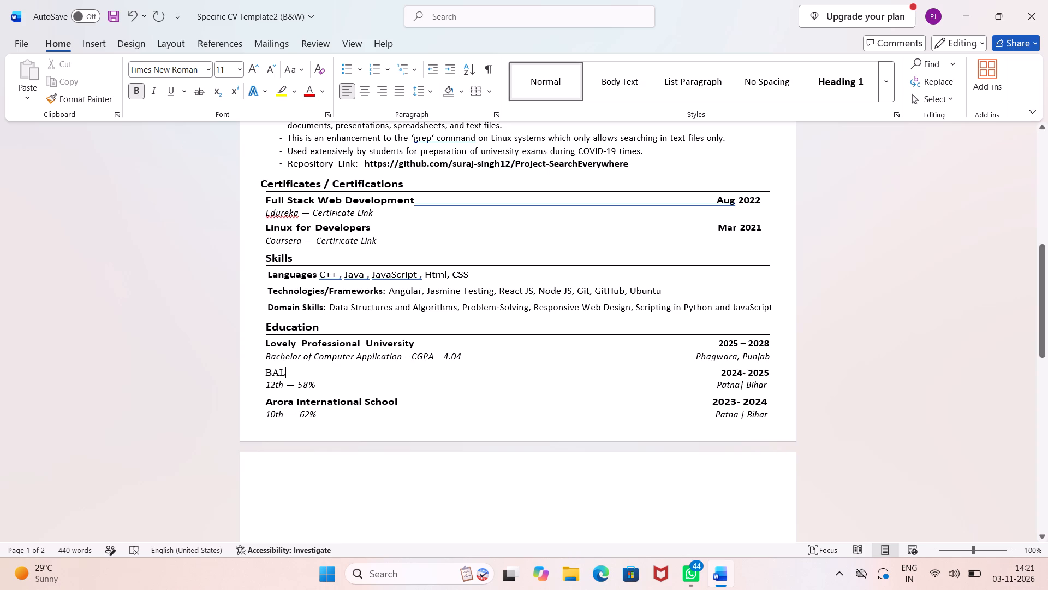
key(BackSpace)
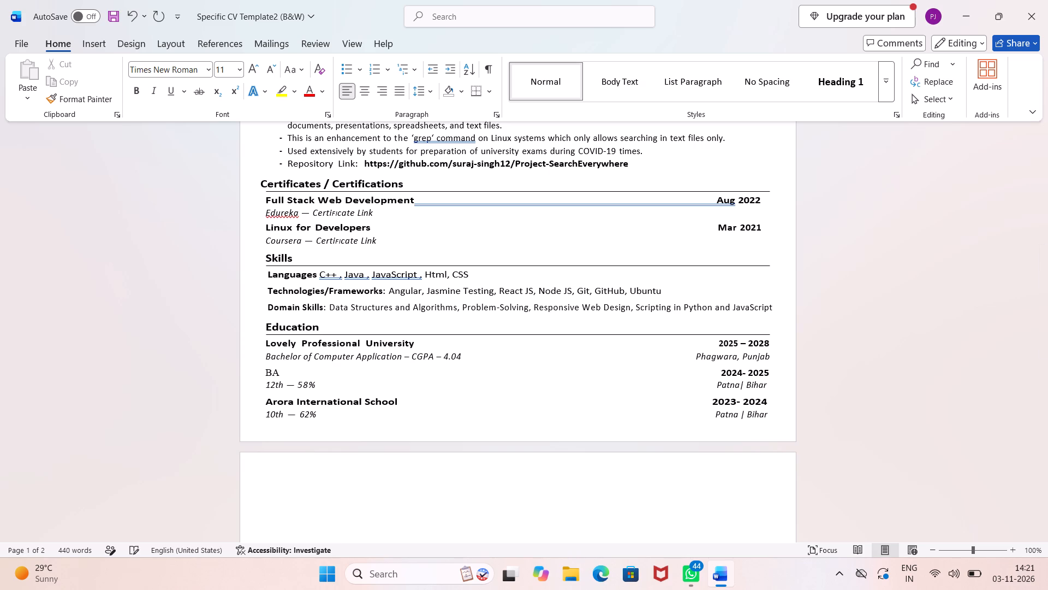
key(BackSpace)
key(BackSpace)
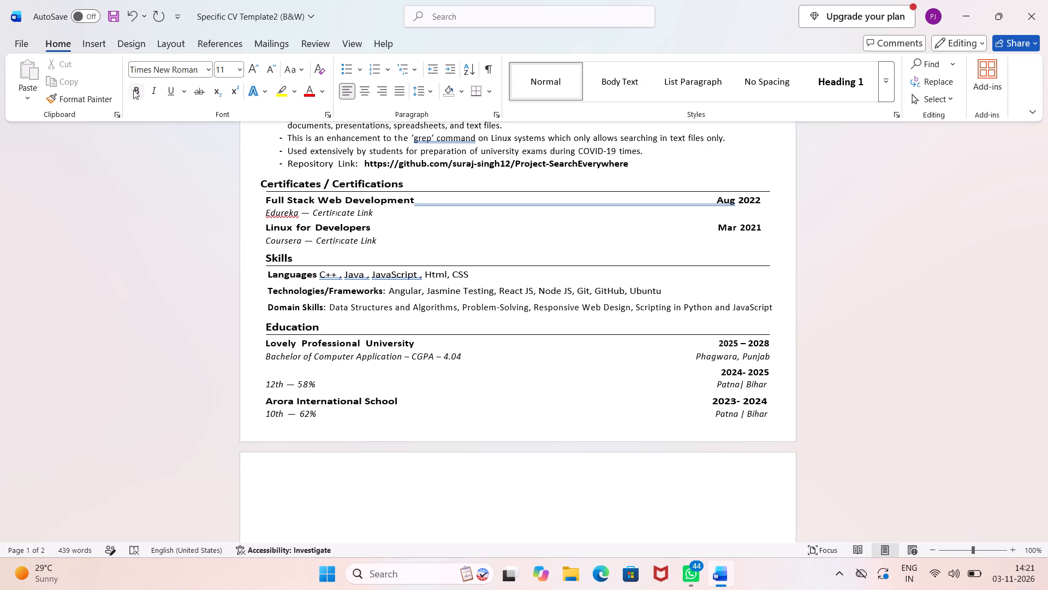
Enter the 12th-grade school name in bold capitals as "BAL VIDYA NIKETAN".
click(133, 90)
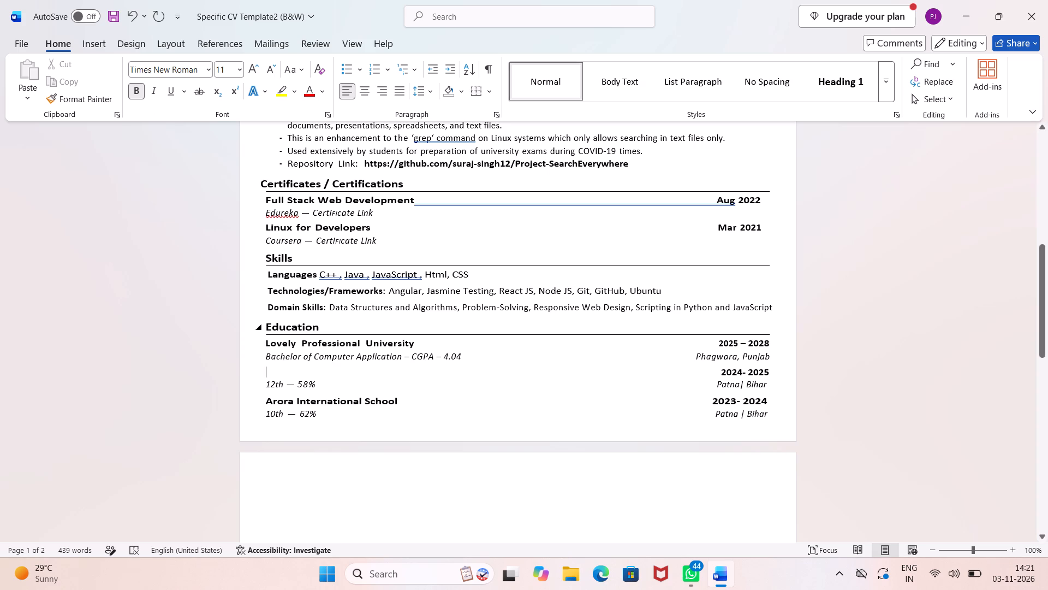
text(BA)
text(L)
key(space)
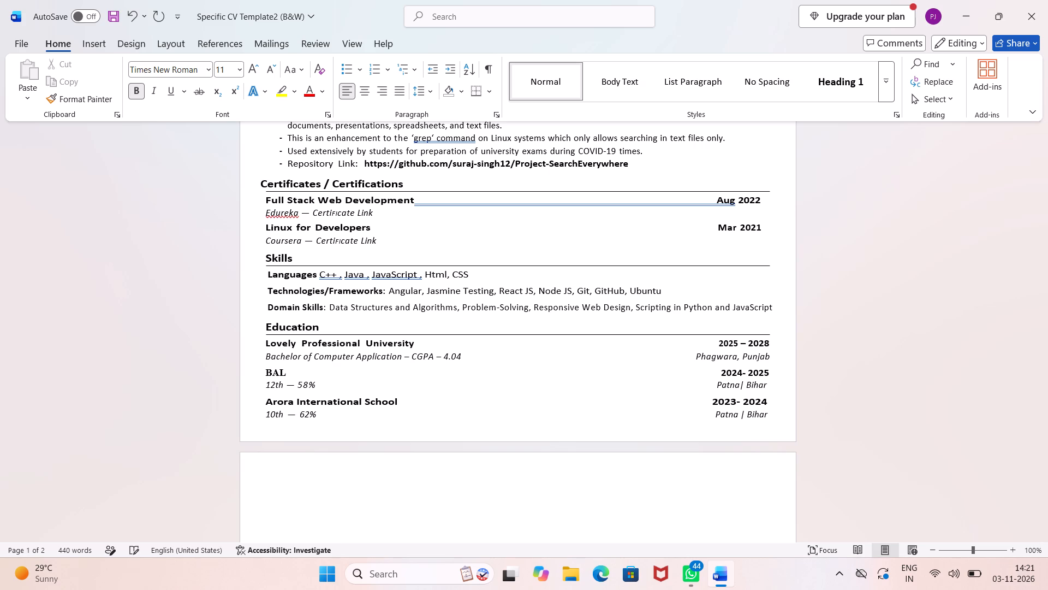
text(VIDYA)
key(space)
text(NIKETAN)
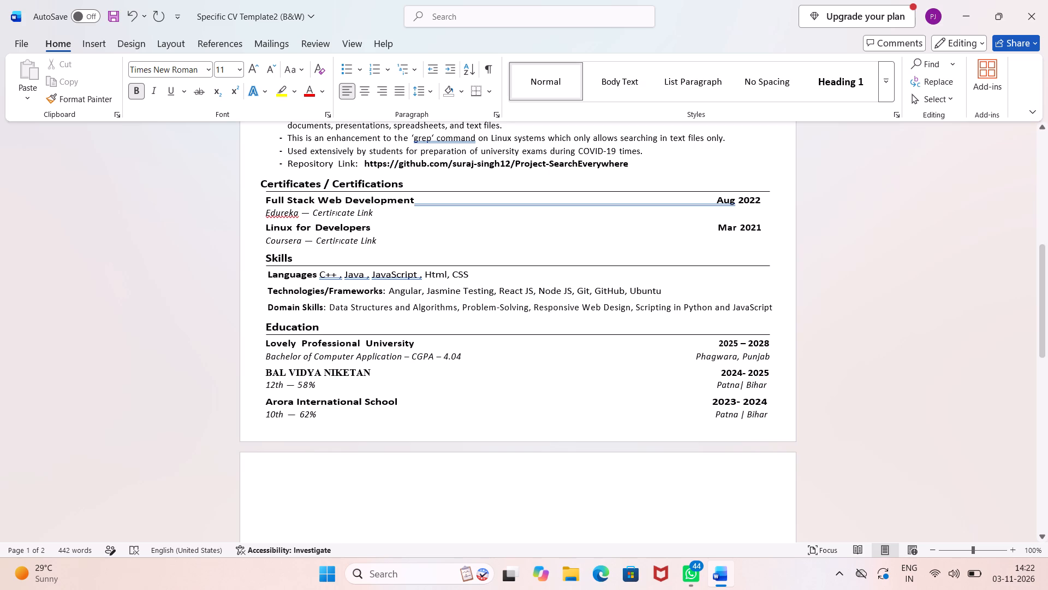
Replace the 10th-grade school name in the education section with "ARORA INTERNATION SCHOOL" in bold capitals.
click(407, 404)
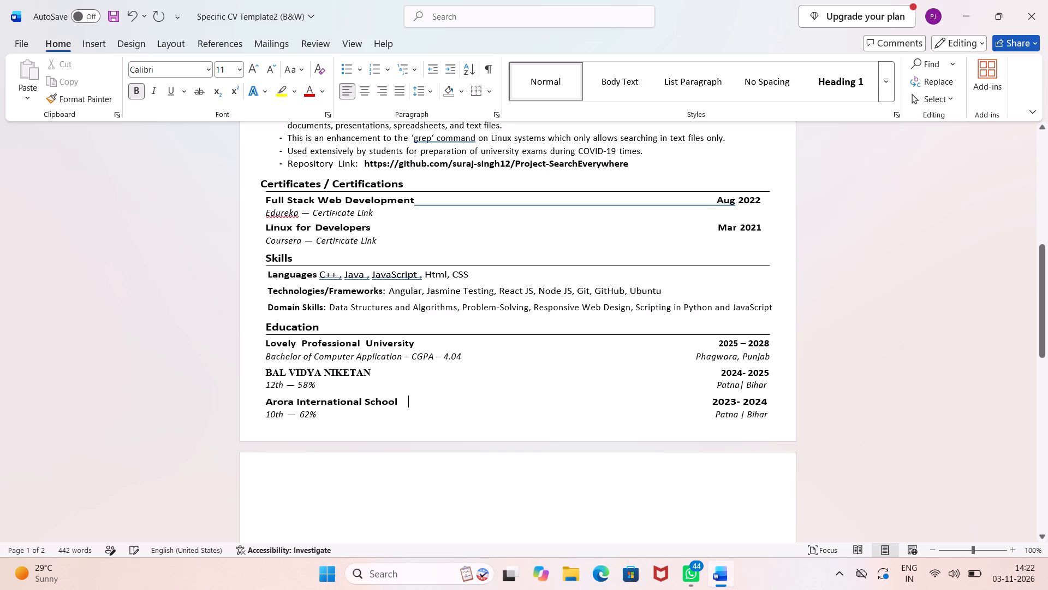
click(407, 404)
key(BackSpace)
key(BackSpace)
key(BackSpace)
key(BackSpace)
key(BackSpace)
key(BackSpace)
key(BackSpace)
key(BackSpace)
key(BackSpace)
key(BackSpace)
key(BackSpace)
key(BackSpace)
key(BackSpace)
key(BackSpace)
key(BackSpace)
key(BackSpace)
key(BackSpace)
key(BackSpace)
key(BackSpace)
key(BackSpace)
key(BackSpace)
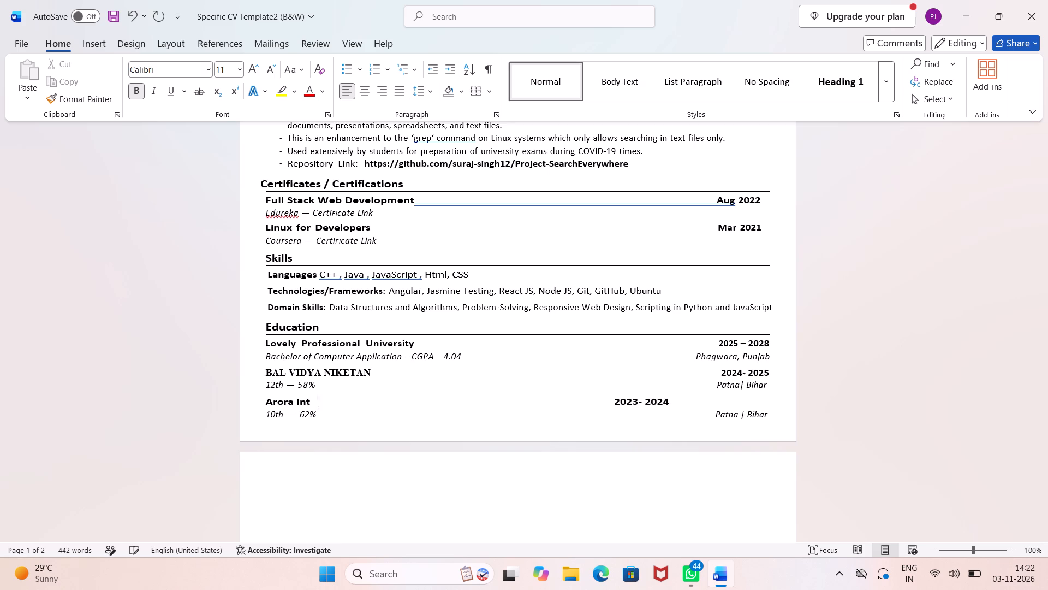
key(BackSpace)
key(BackSpace)
key(BackSpace)
key(BackSpace)
key(BackSpace)
key(BackSpace)
key(BackSpace)
key(BackSpace)
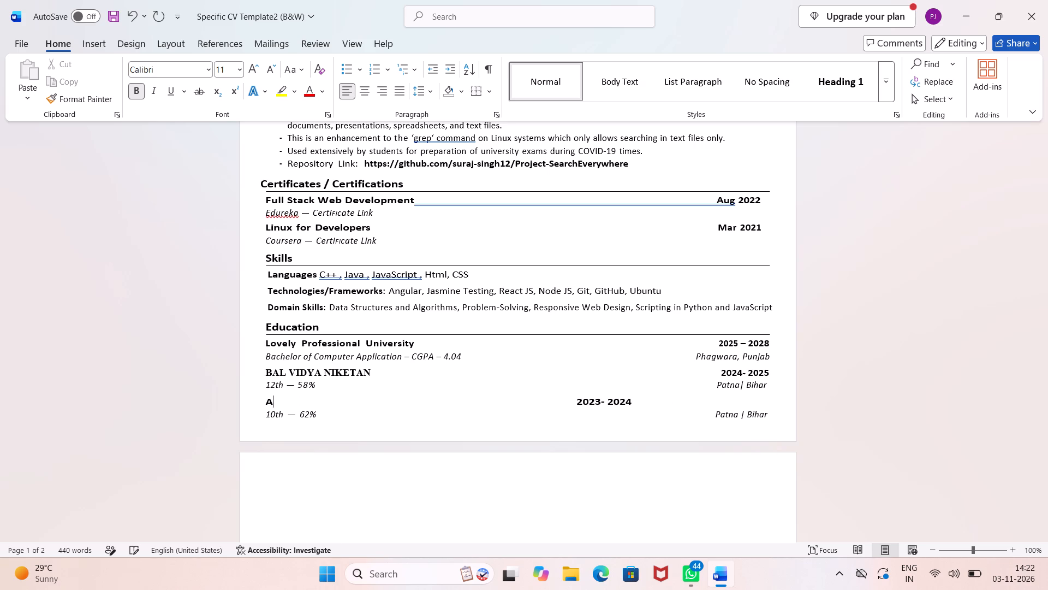
key(BackSpace)
text(ARORA INTER)
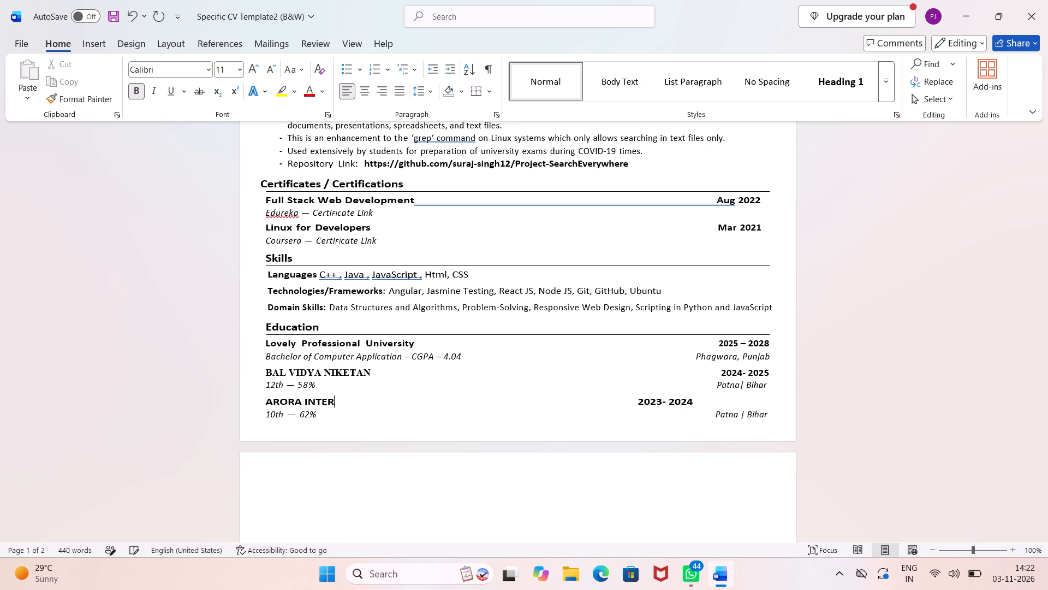
text(NATION SCHOOL)
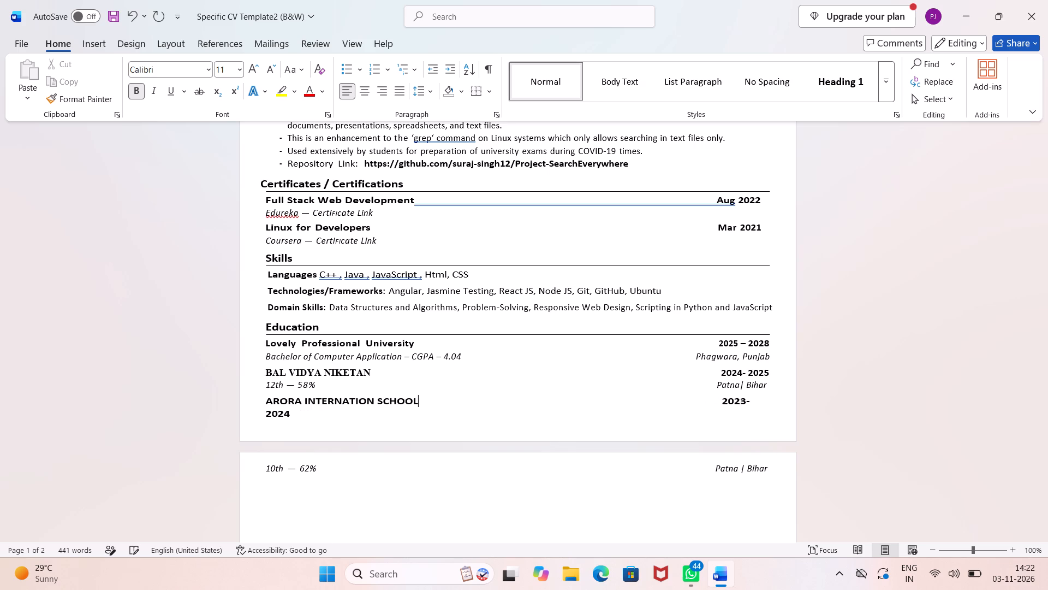
Remove one space from the gap after "ARORA INTERNATION SCHOOL" to pull its year range back onto the same line.
click(407, 404)
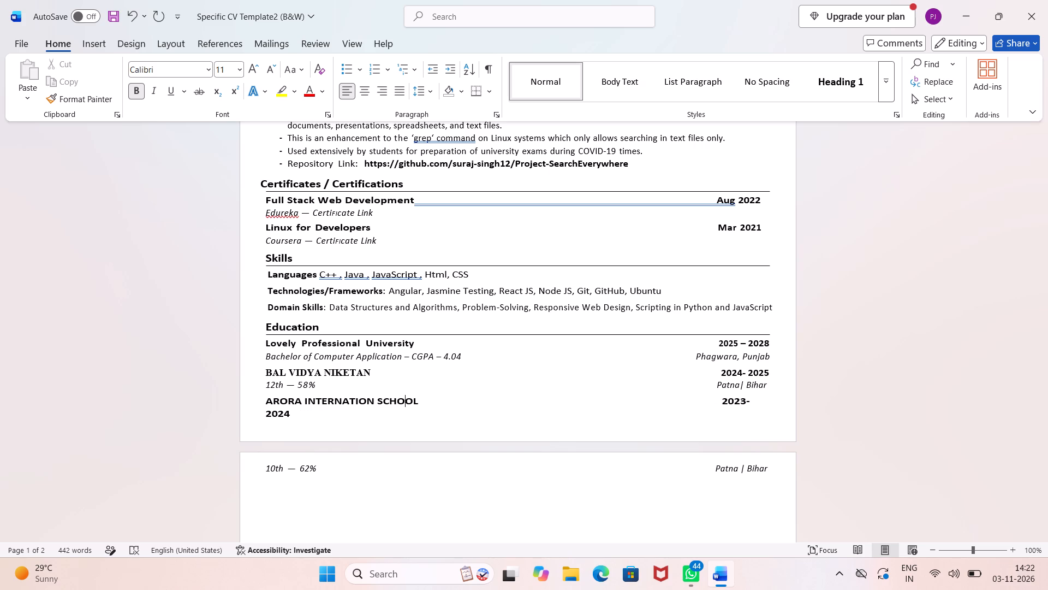
click(435, 401)
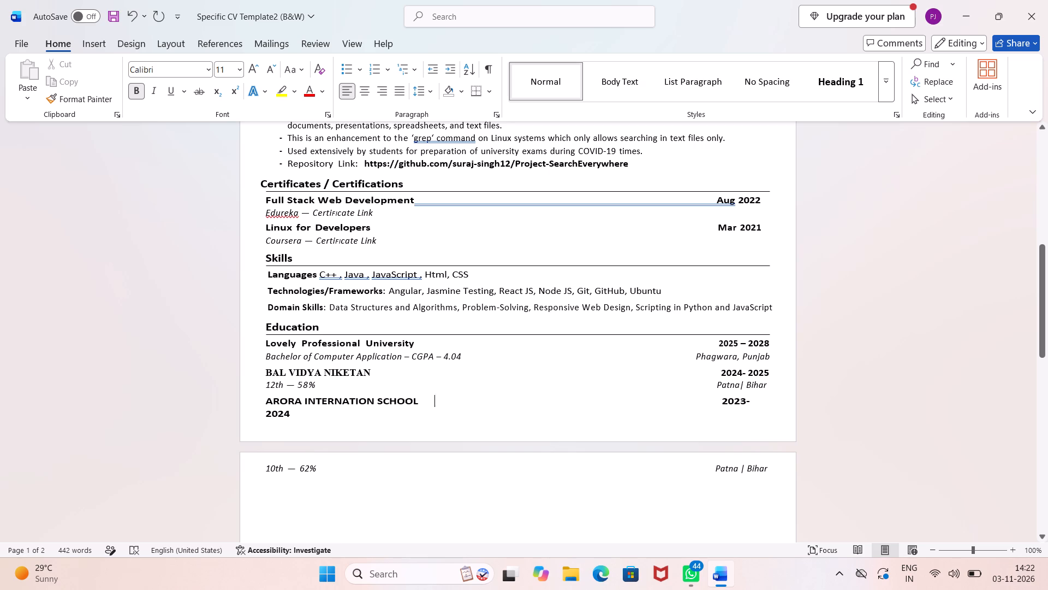
key(BackSpace)
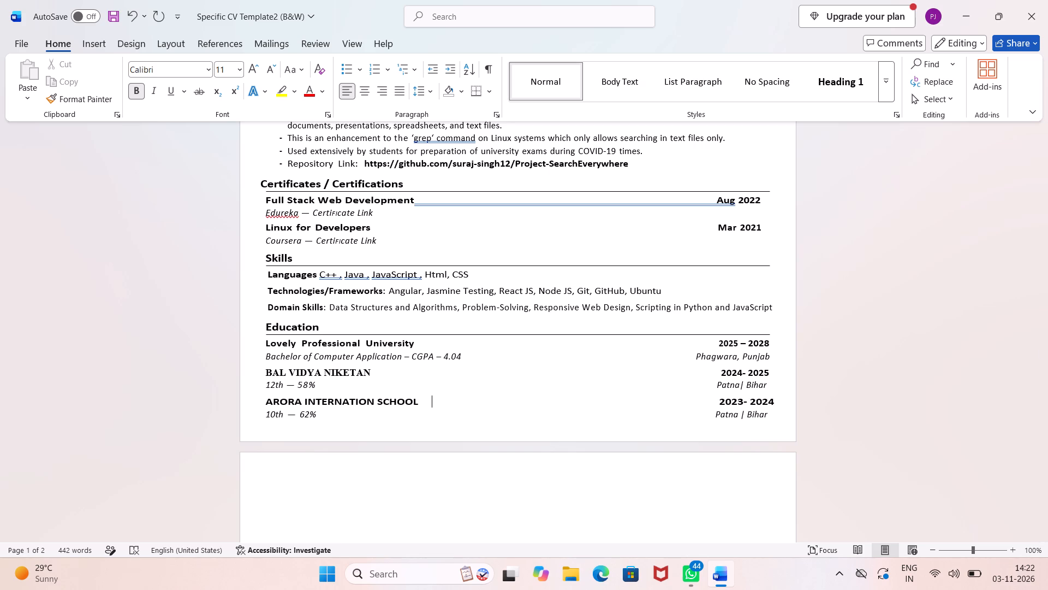
click(420, 402)
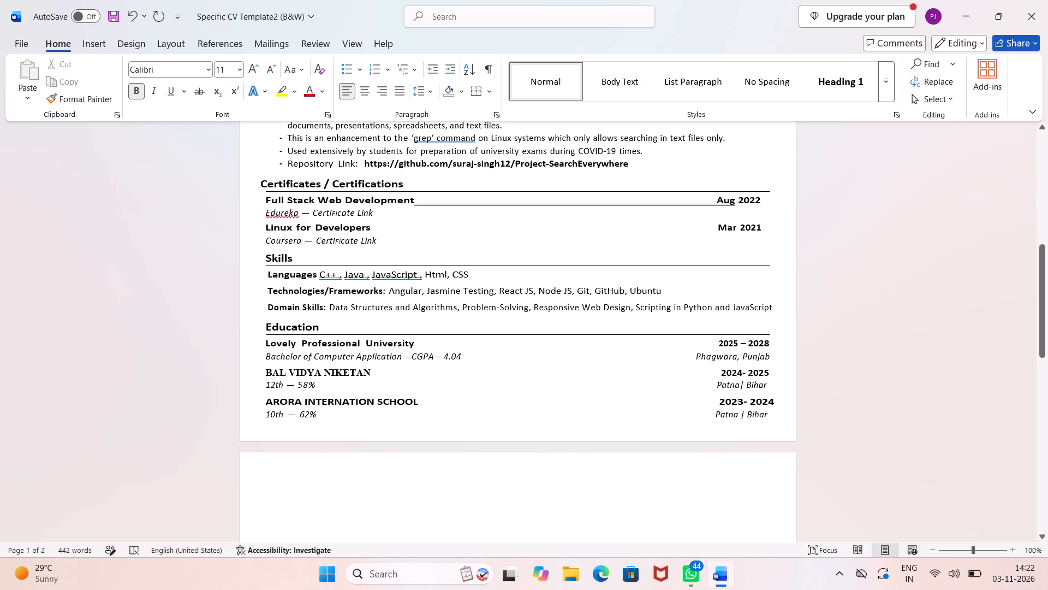
Replace the university name in the first education entry with "LOVELY PROFESSIONAL UNIVERSITY" in bold capitals.
click(417, 344)
key(BackSpace)
key(BackSpace)
key(BackSpace)
key(BackSpace)
key(BackSpace)
key(BackSpace)
key(BackSpace)
key(BackSpace)
key(BackSpace)
key(BackSpace)
key(BackSpace)
key(BackSpace)
key(BackSpace)
key(BackSpace)
key(BackSpace)
key(BackSpace)
key(BackSpace)
key(BackSpace)
key(BackSpace)
key(BackSpace)
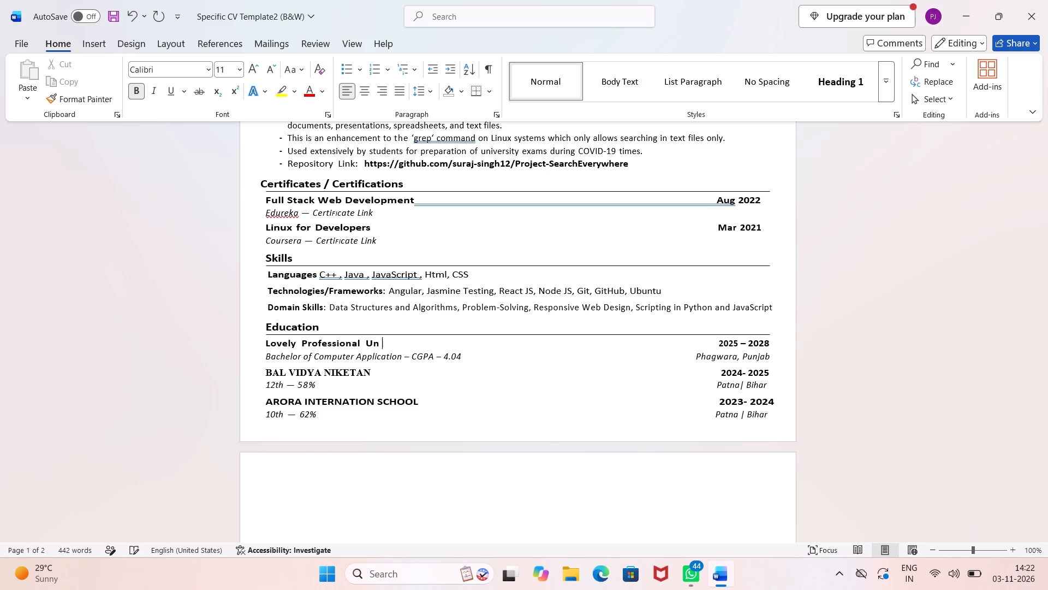
key(BackSpace)
key(BackSpace)
key(BackSpace)
key(BackSpace)
key(BackSpace)
key(BackSpace)
key(BackSpace)
key(BackSpace)
key(BackSpace)
key(BackSpace)
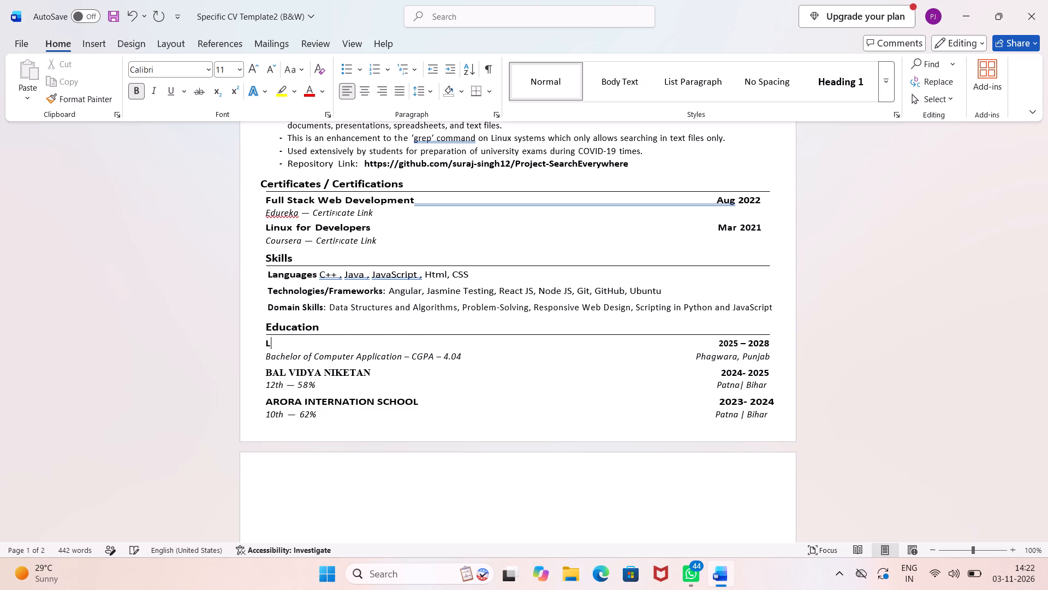
key(BackSpace)
text(LOVELY)
key(space)
text(PROFESSIOINA)
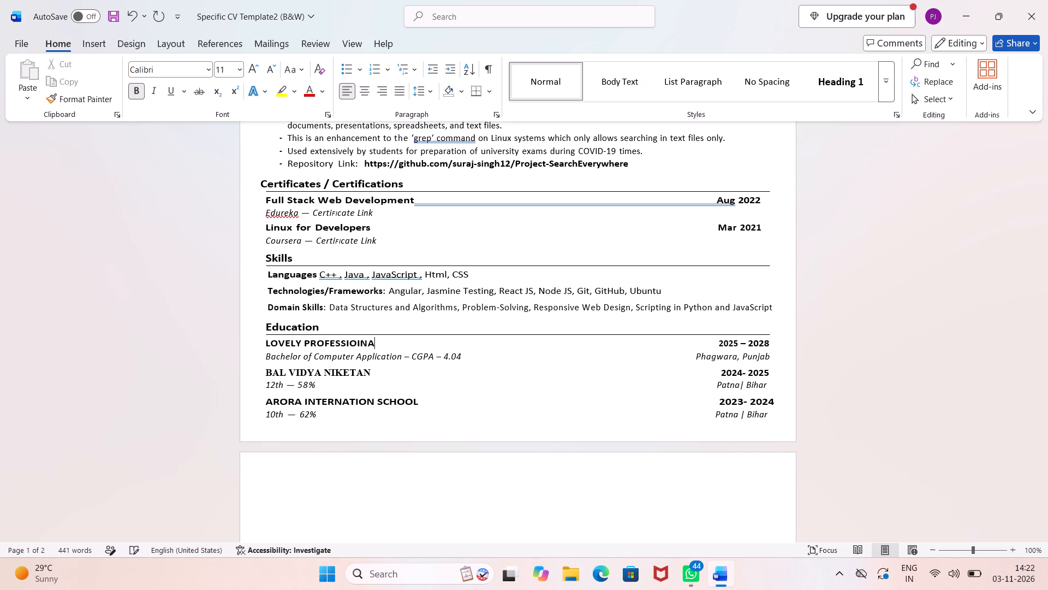
key(BackSpace)
key(BackSpace)
key(BackSpace)
text(NAL)
key(space)
text(UNIVERS)
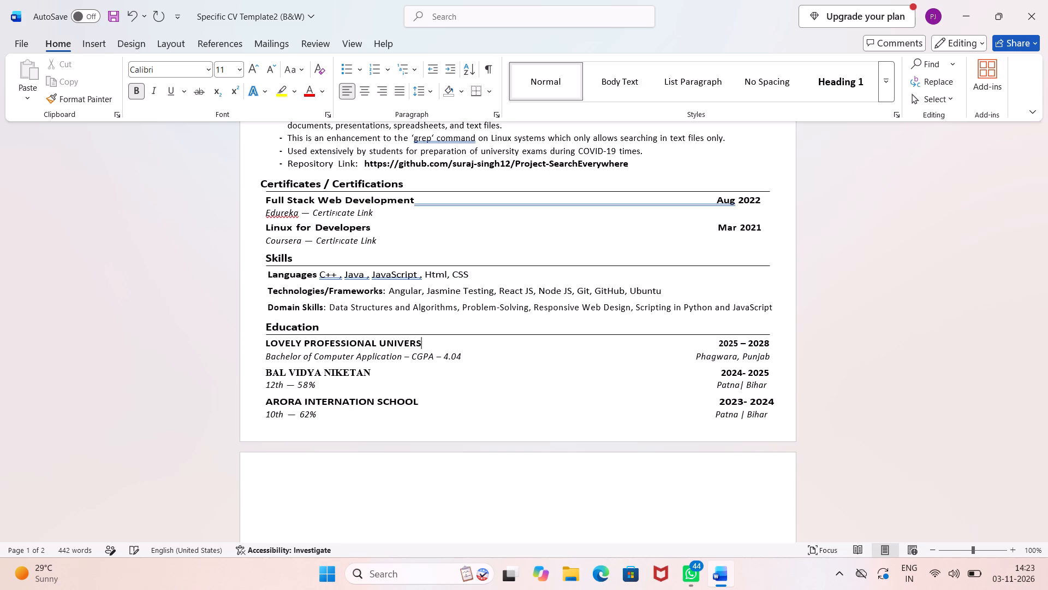
text(ITY)
Change the year range of the 10th-grade education entry to "2022-2023".
click(778, 404)
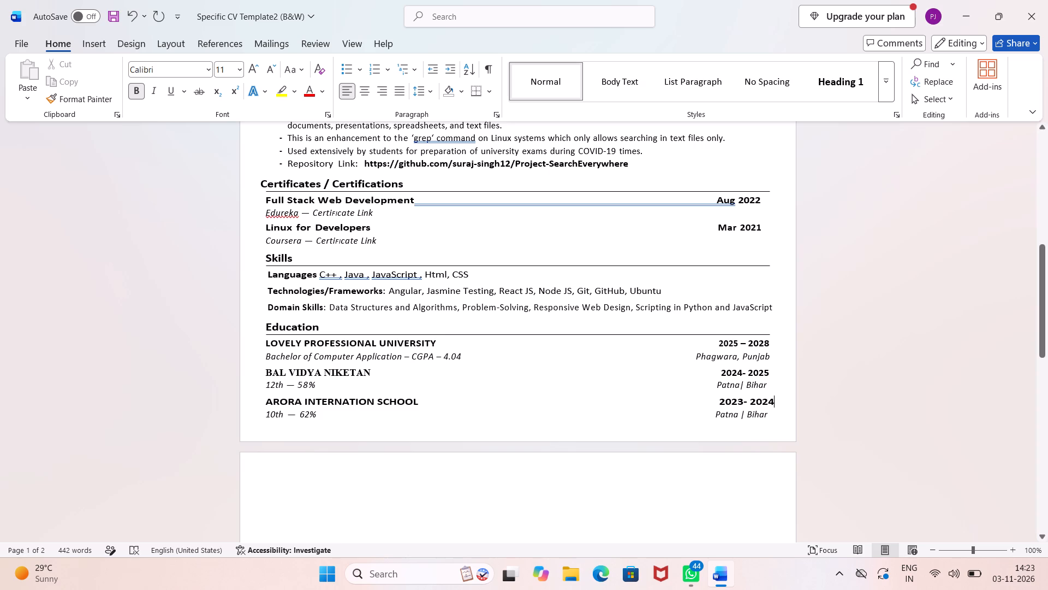
key(BackSpace)
key(BackSpace)
key(BackSpace)
key(BackSpace)
key(BackSpace)
key(BackSpace)
key(BackSpace)
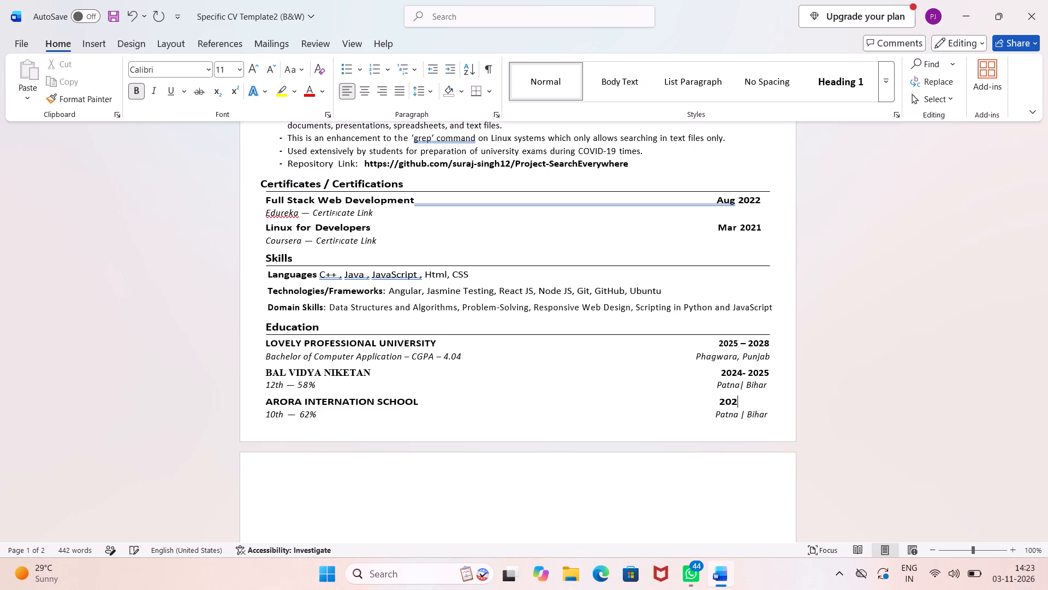
key(2)
text(-23)
key(BackSpace)
text(023)
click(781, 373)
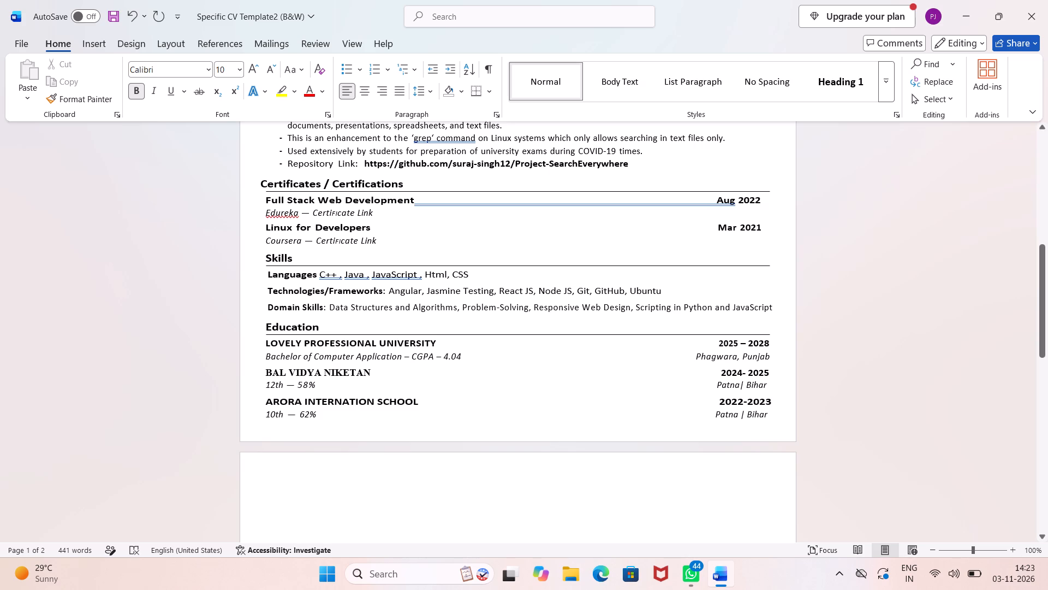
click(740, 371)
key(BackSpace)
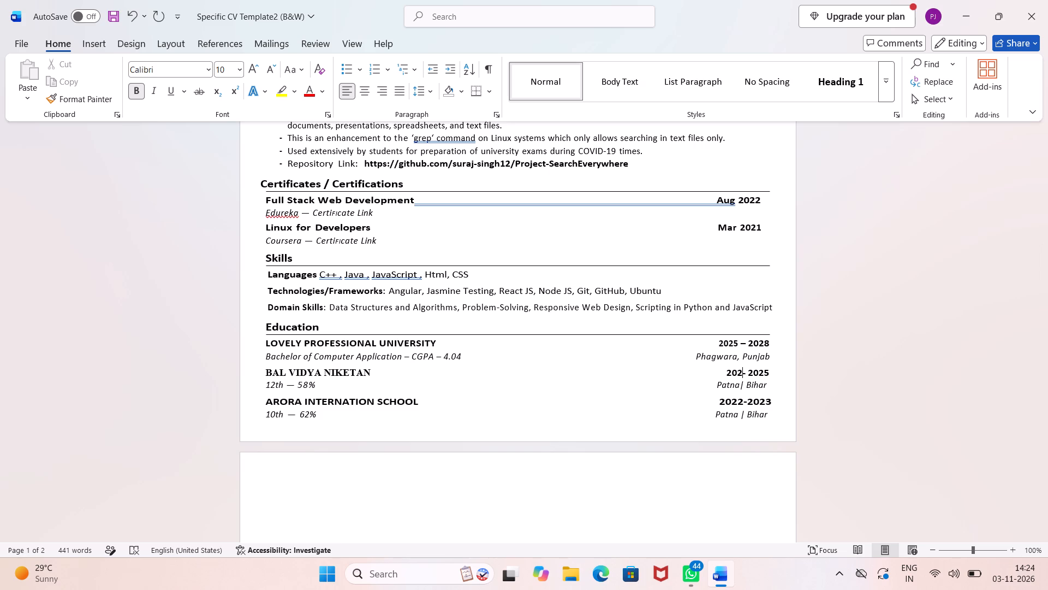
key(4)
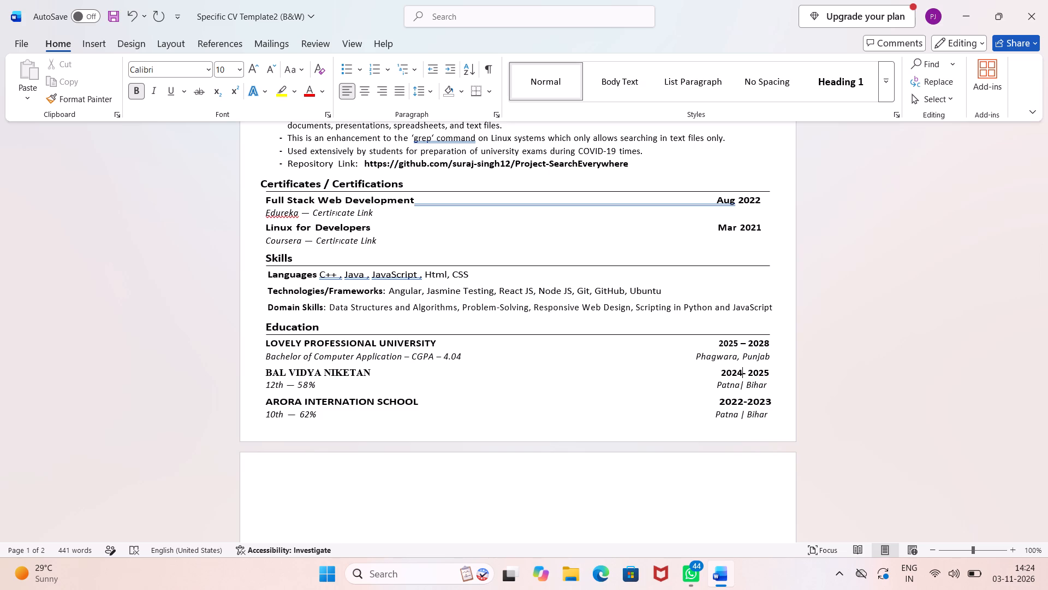
Add a space before the hyphen in the 12th-grade entry's year range and one more space after it.
click(744, 374)
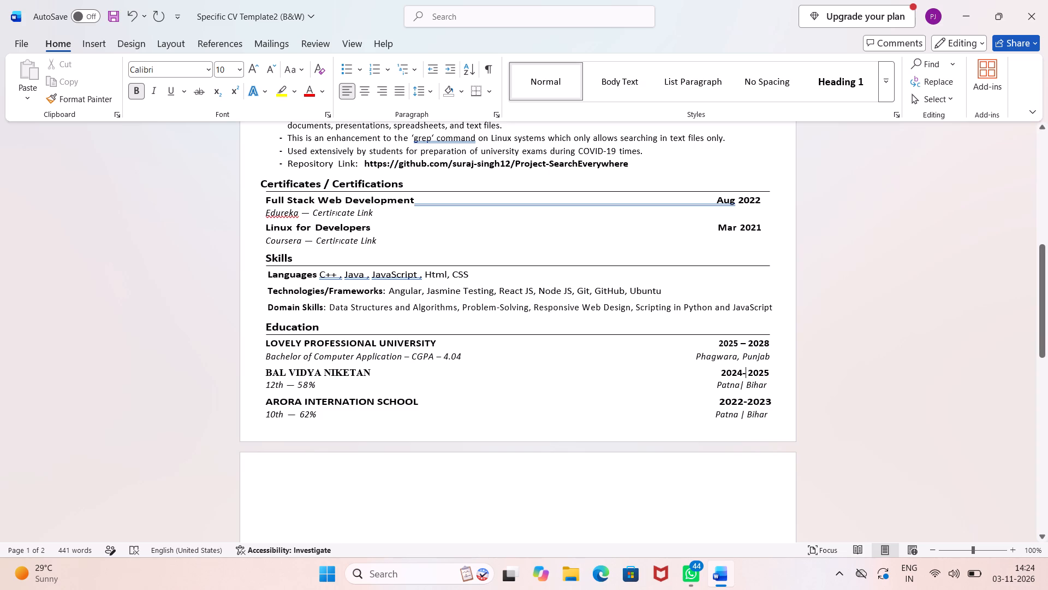
key(BackSpace)
key(space)
key(minus)
scroll(755, 247, up, 1)
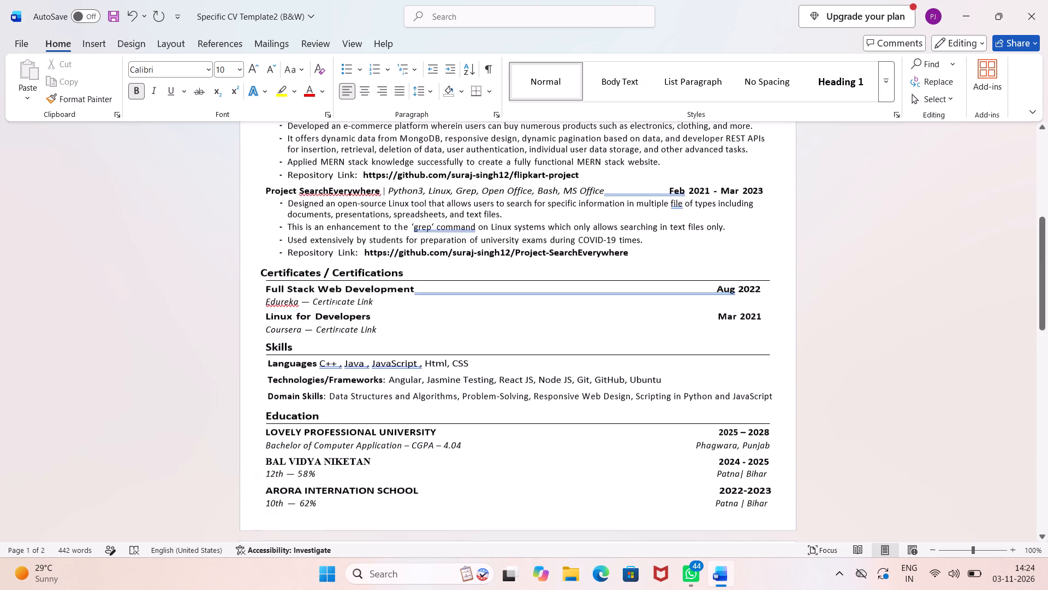
scroll(755, 247, up, 1)
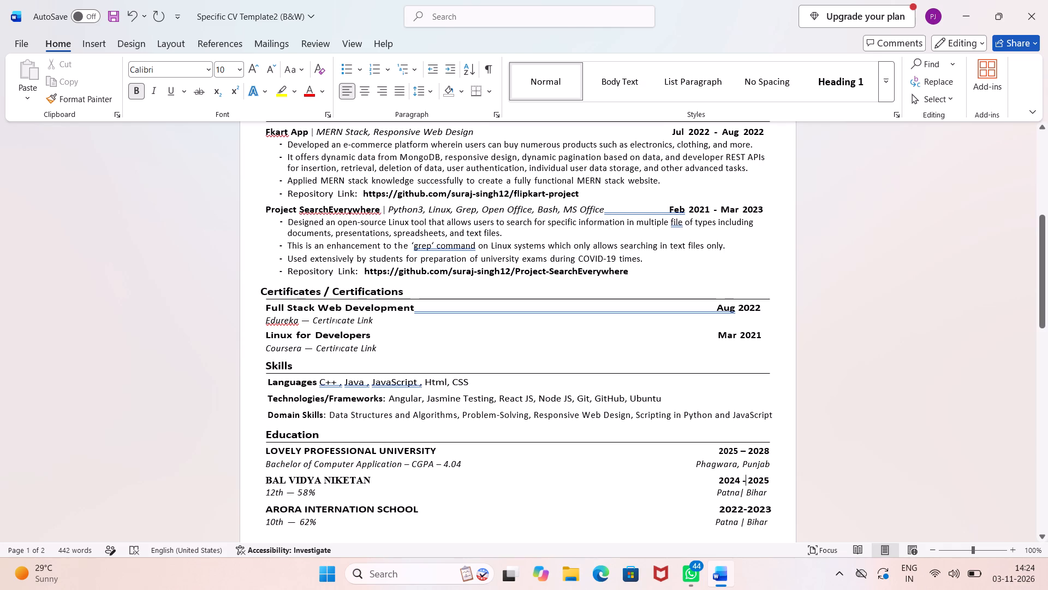
key(space)
Add one more space between "C++" and its comma in the Languages skills line.
click(471, 381)
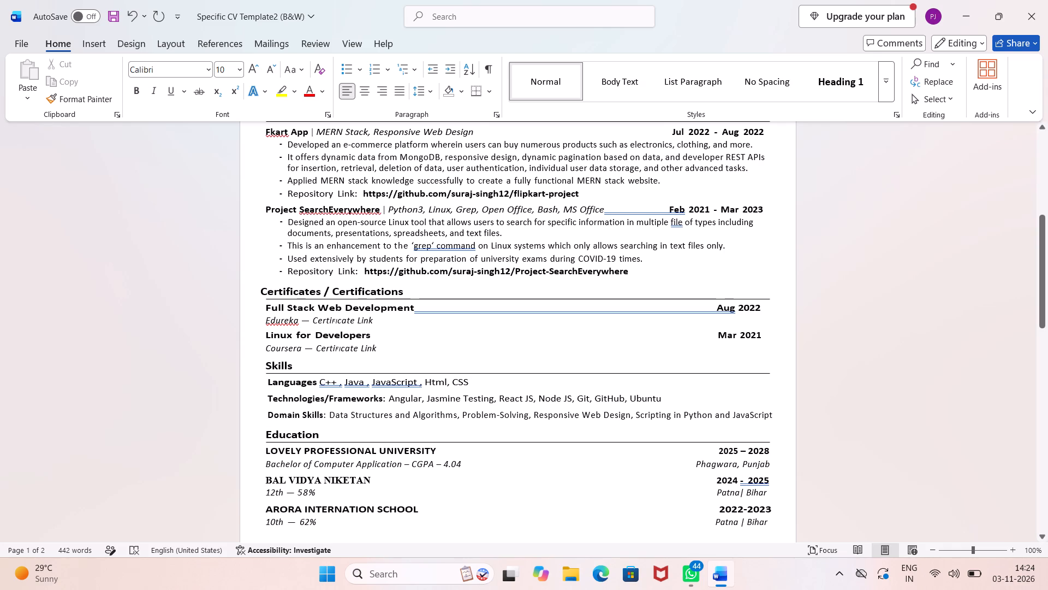
click(342, 392)
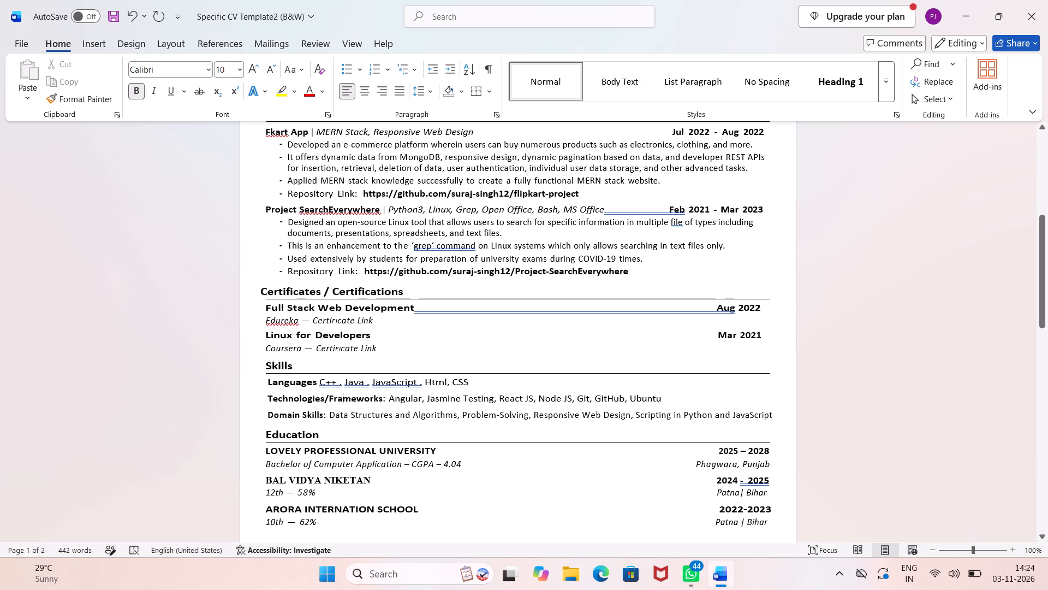
click(336, 382)
key(space)
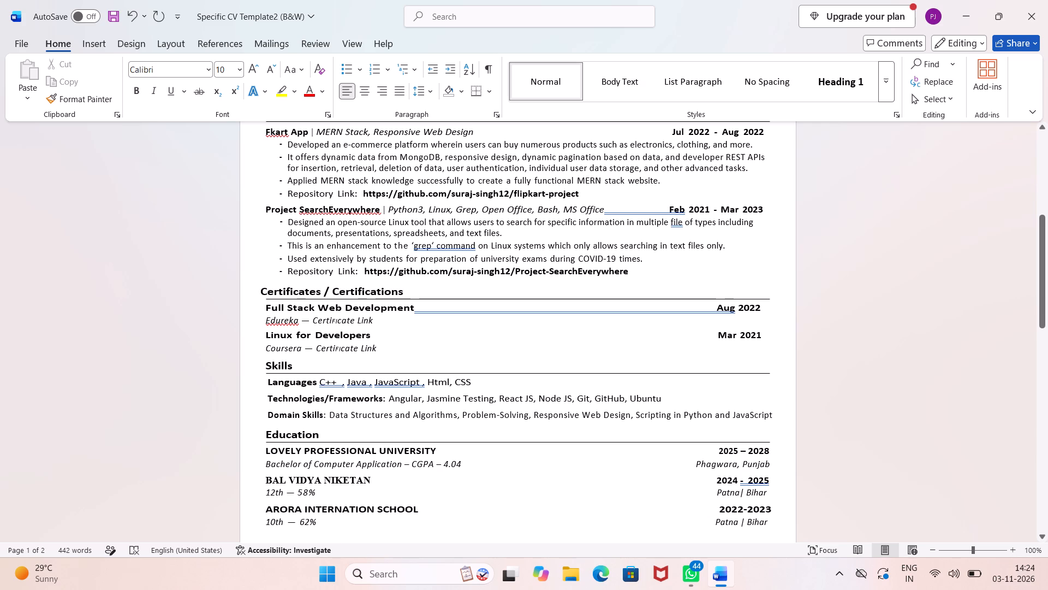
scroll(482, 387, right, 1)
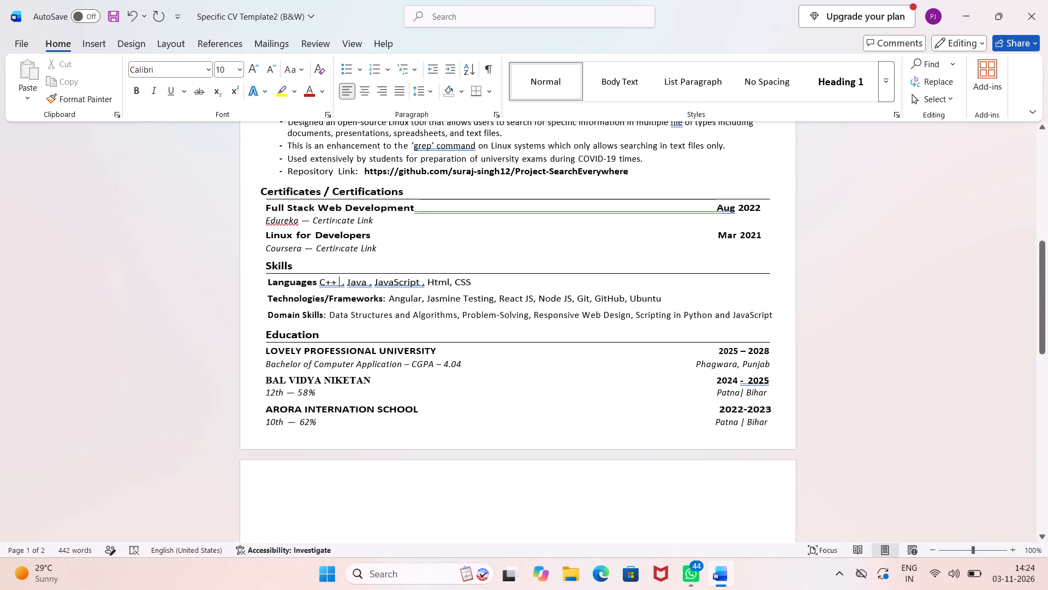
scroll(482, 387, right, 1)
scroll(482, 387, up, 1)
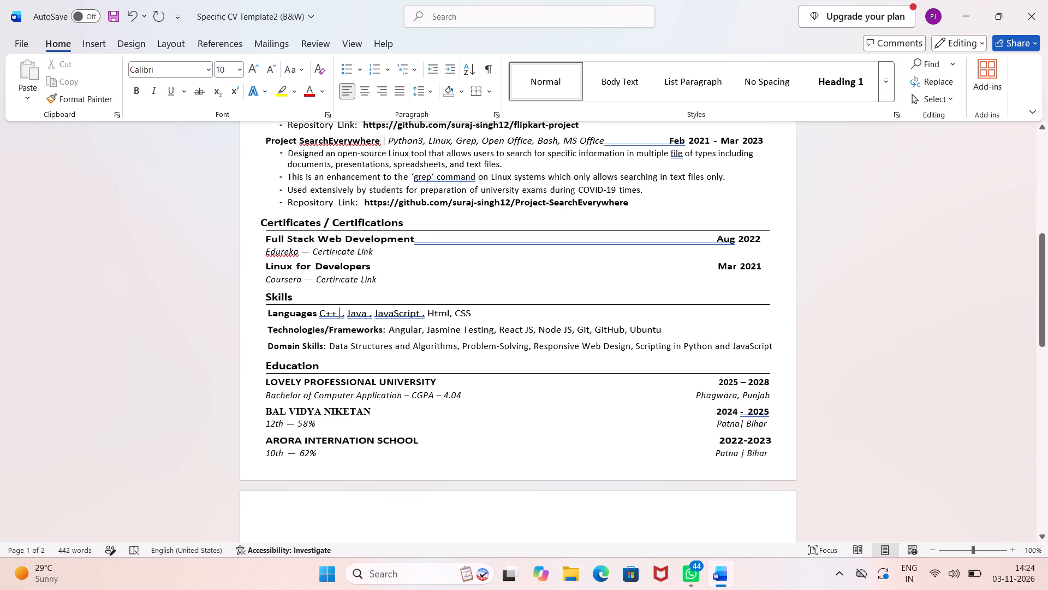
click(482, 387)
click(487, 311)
Delete the whole "Linux for Developers" entry, including its date and Coursera line, from the Certificates / Certifications section.
click(395, 276)
key(BackSpace)
key(BackSpace)
key(BackSpace)
key(BackSpace)
key(BackSpace)
key(BackSpace)
key(BackSpace)
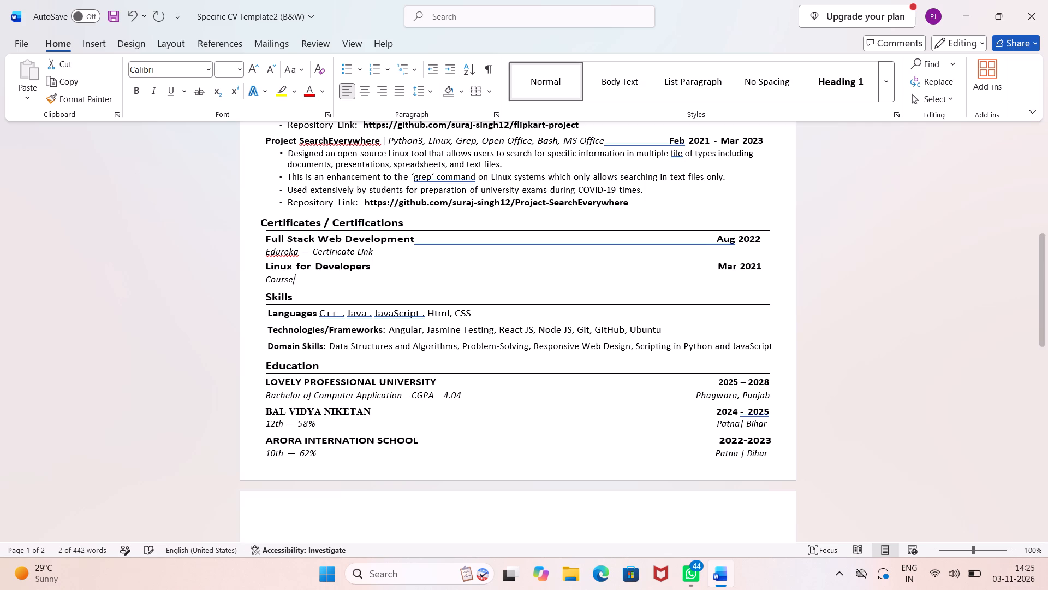
key(BackSpace)
key(BackSpace)
key(BackSpace)
key(BackSpace)
key(BackSpace)
key(BackSpace)
key(BackSpace)
key(BackSpace)
key(BackSpace)
key(BackSpace)
key(BackSpace)
key(BackSpace)
key(BackSpace)
key(BackSpace)
key(BackSpace)
key(BackSpace)
key(BackSpace)
key(BackSpace)
key(BackSpace)
key(BackSpace)
key(BackSpace)
key(BackSpace)
key(BackSpace)
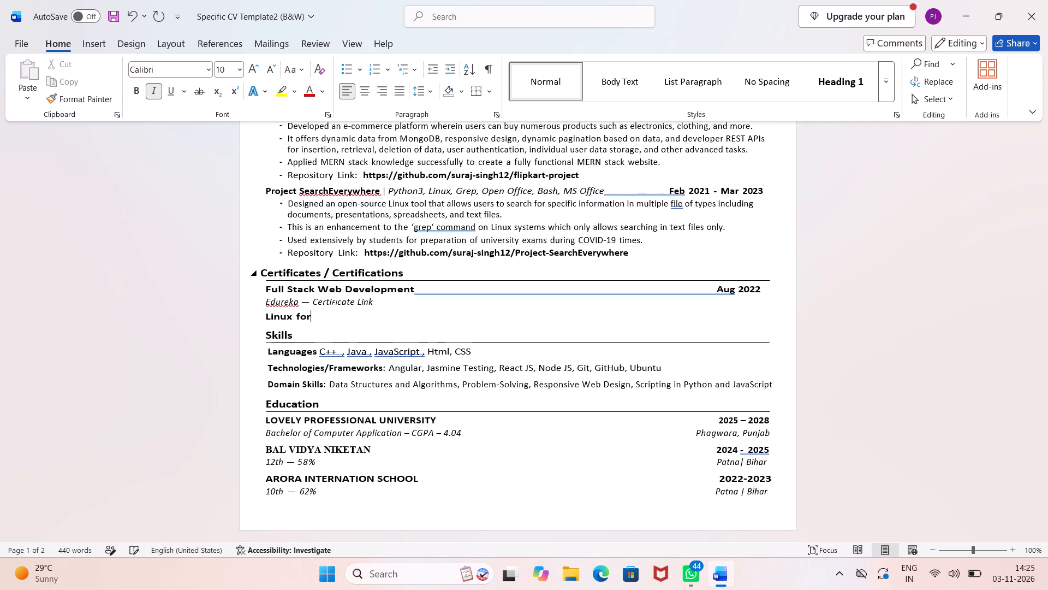
key(BackSpace)
key(BackSpace)
key(BackSpace)
key(BackSpace)
key(BackSpace)
key(BackSpace)
key(BackSpace)
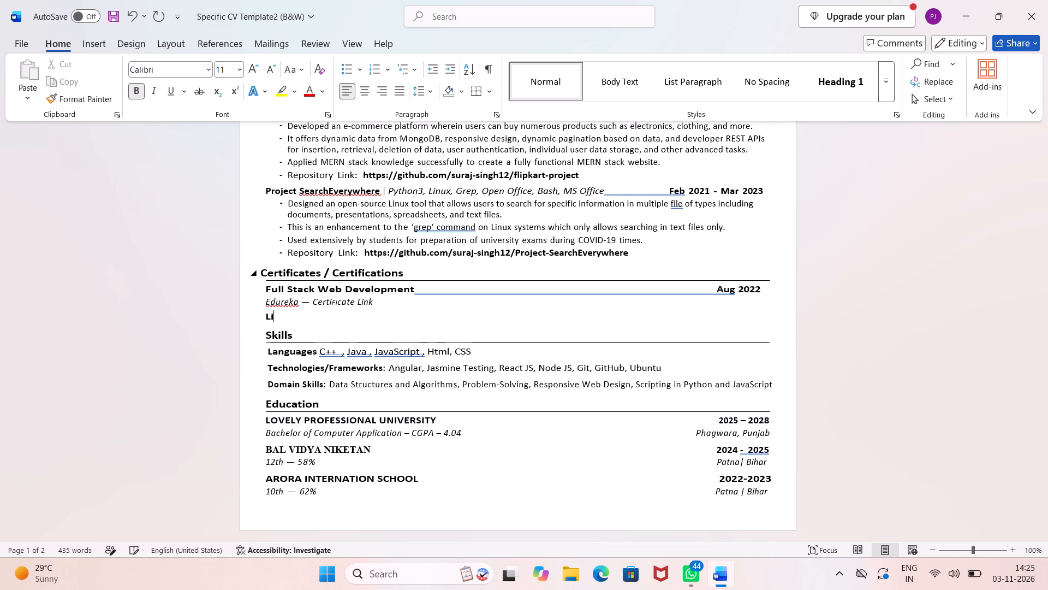
key(BackSpace)
key(BackSpace)
Delete the "Full Stack Web Development" certificate entry with its date and Edureka line, leaving an empty line under the section heading.
key(BackSpace)
key(BackSpace)
key(BackSpace)
key(BackSpace)
key(BackSpace)
key(BackSpace)
key(BackSpace)
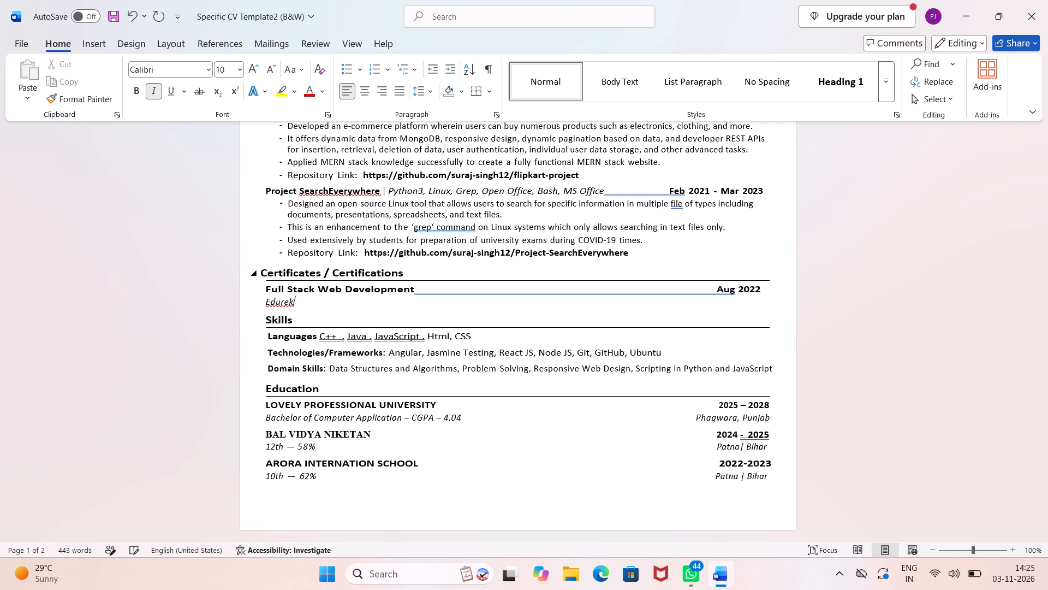
key(BackSpace)
key(BackSpace)
key(BackSpace)
key(BackSpace)
key(BackSpace)
key(BackSpace)
key(BackSpace)
key(BackSpace)
key(BackSpace)
key(BackSpace)
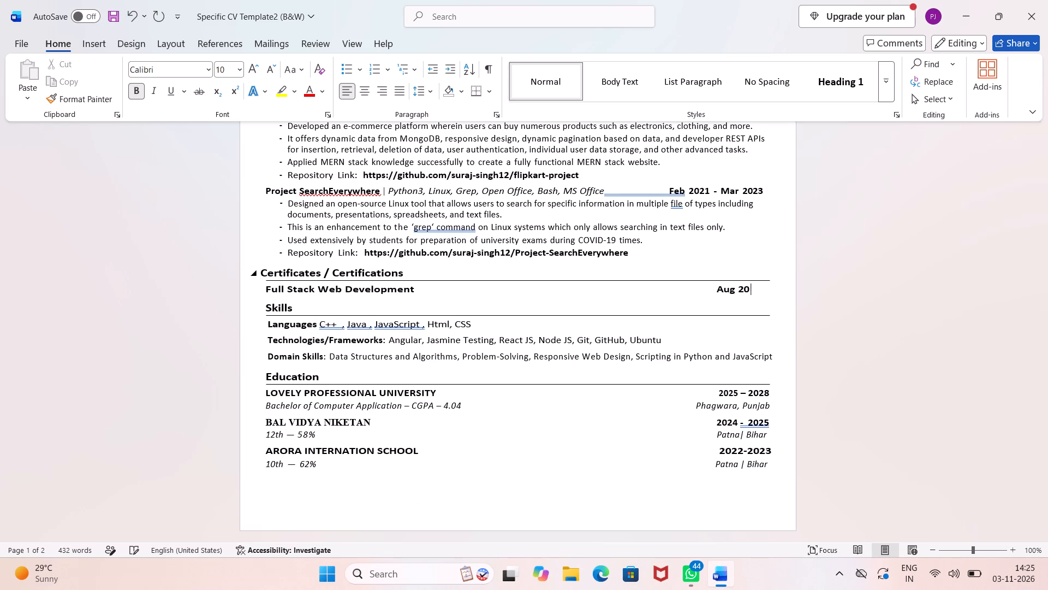
key(BackSpace)
key(BackSpace)
key(BackSpace)
key(BackSpace)
key(BackSpace)
key(BackSpace)
key(BackSpace)
key(BackSpace)
key(BackSpace)
key(BackSpace)
key(BackSpace)
key(BackSpace)
key(BackSpace)
key(BackSpace)
key(BackSpace)
key(BackSpace)
key(BackSpace)
key(BackSpace)
key(BackSpace)
key(BackSpace)
key(BackSpace)
key(BackSpace)
key(BackSpace)
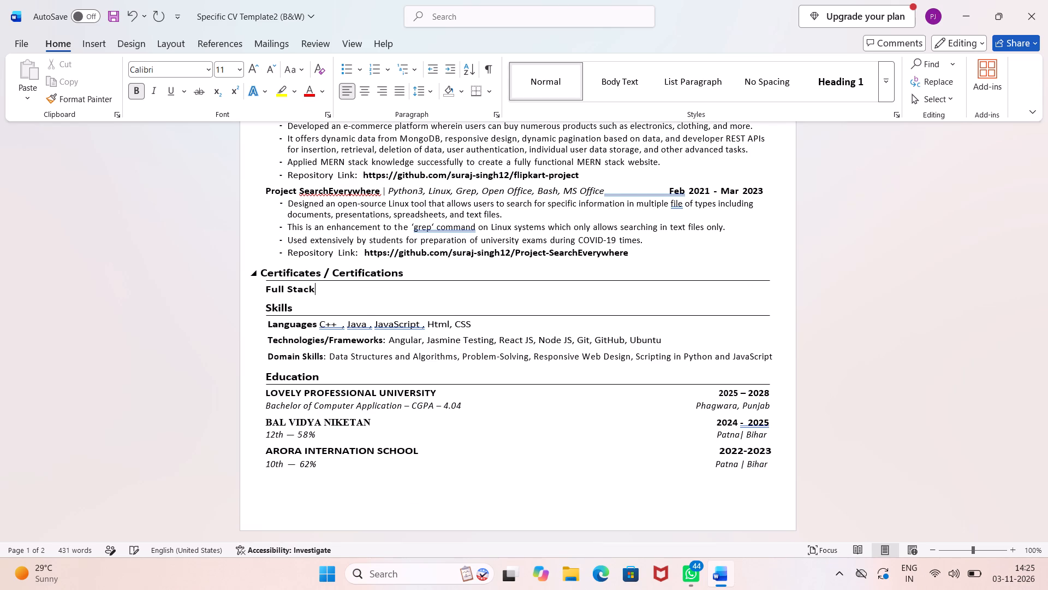
key(BackSpace)
key(BackSpace)
key(BackSpace)
key(BackSpace)
key(BackSpace)
key(BackSpace)
key(BackSpace)
key(BackSpace)
key(BackSpace)
key(BackSpace)
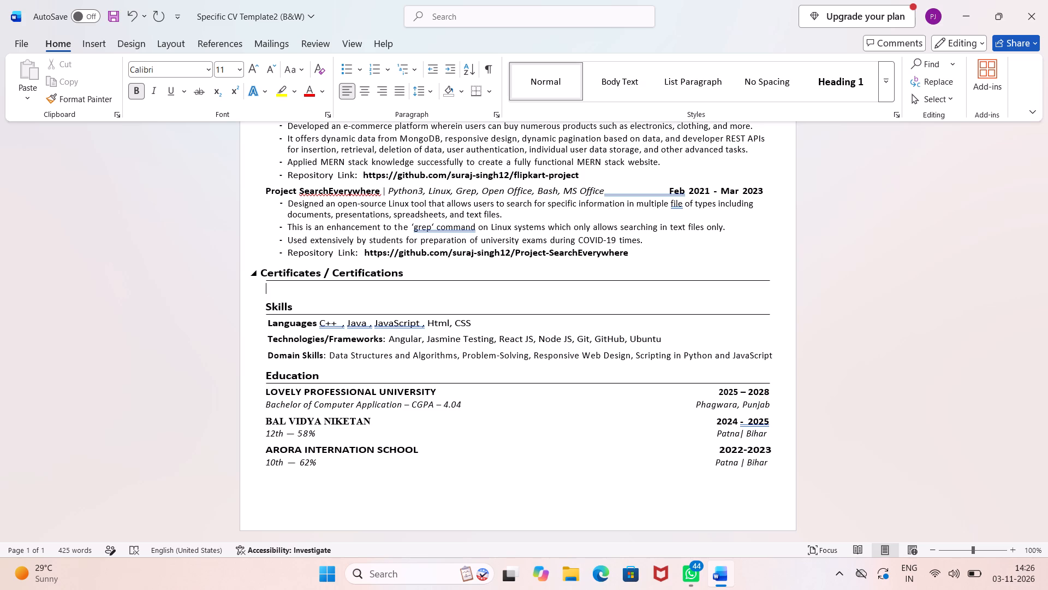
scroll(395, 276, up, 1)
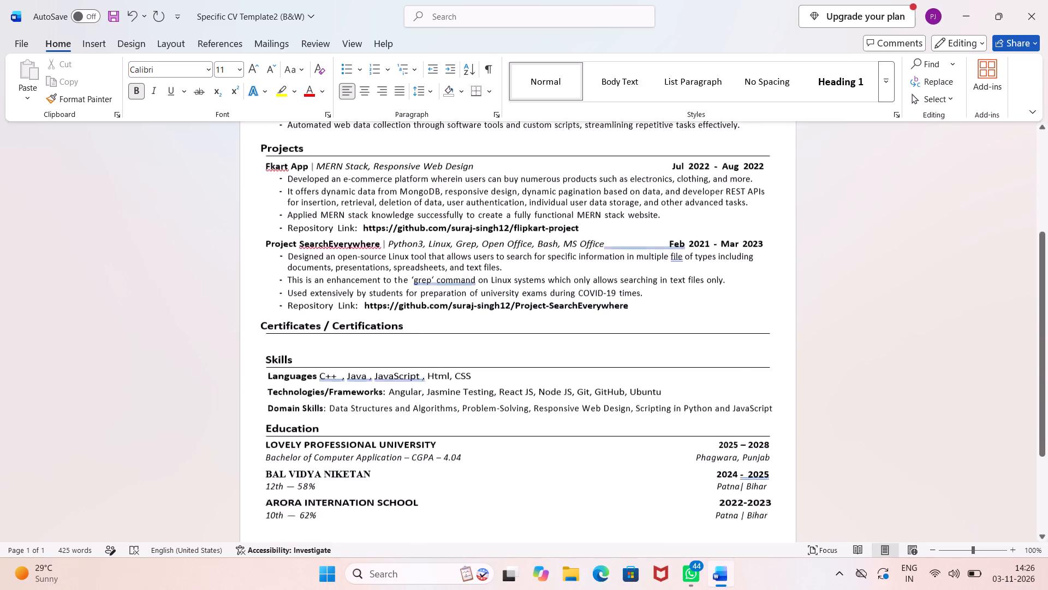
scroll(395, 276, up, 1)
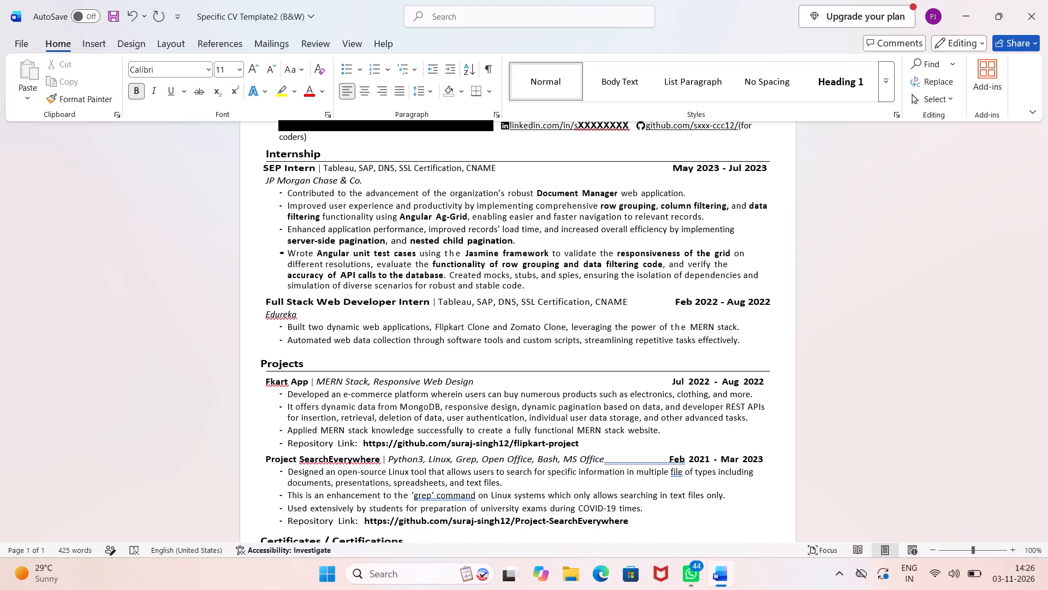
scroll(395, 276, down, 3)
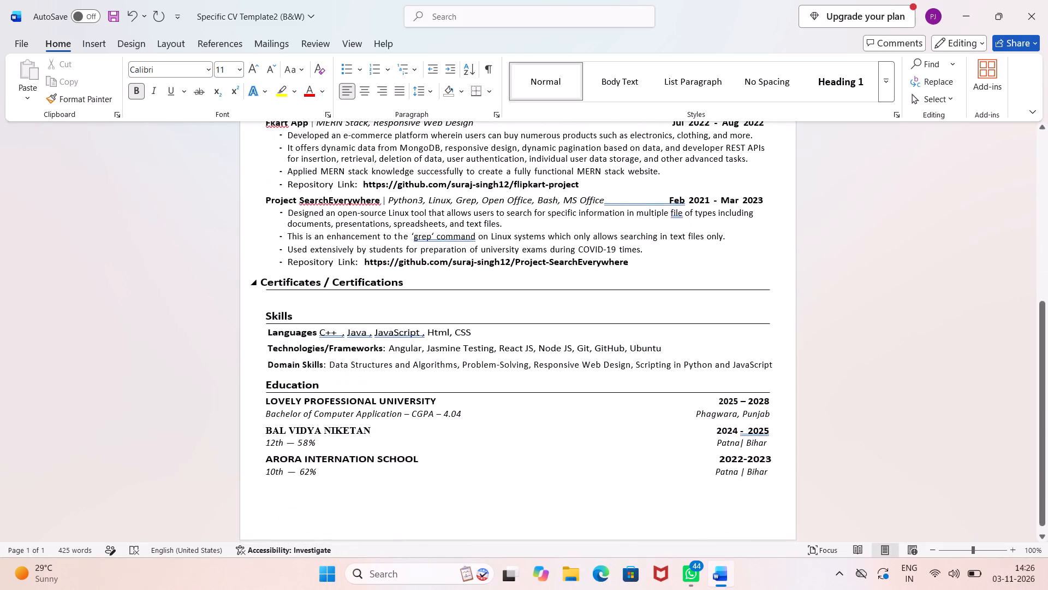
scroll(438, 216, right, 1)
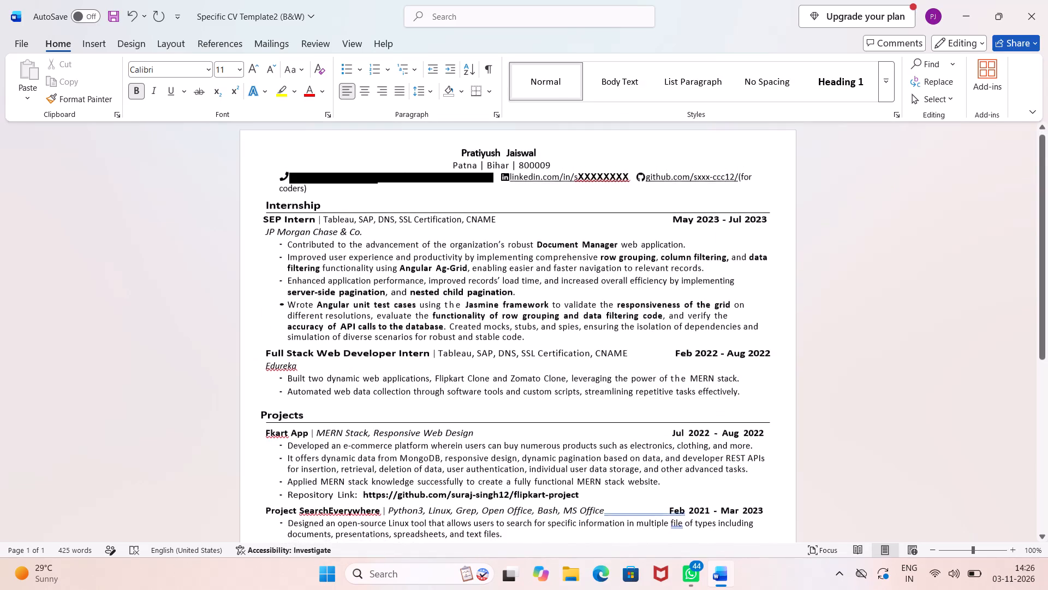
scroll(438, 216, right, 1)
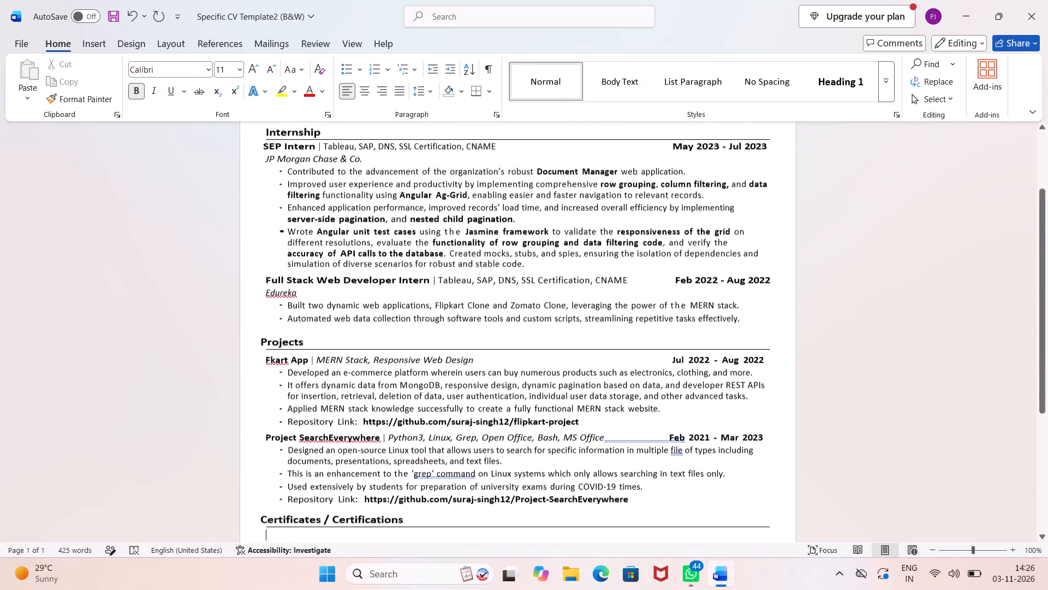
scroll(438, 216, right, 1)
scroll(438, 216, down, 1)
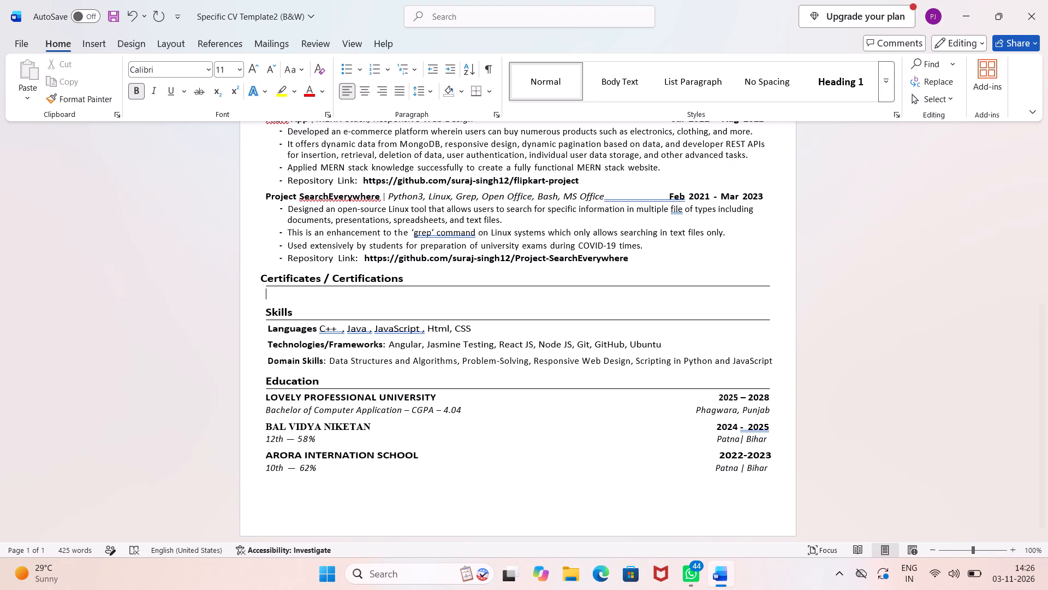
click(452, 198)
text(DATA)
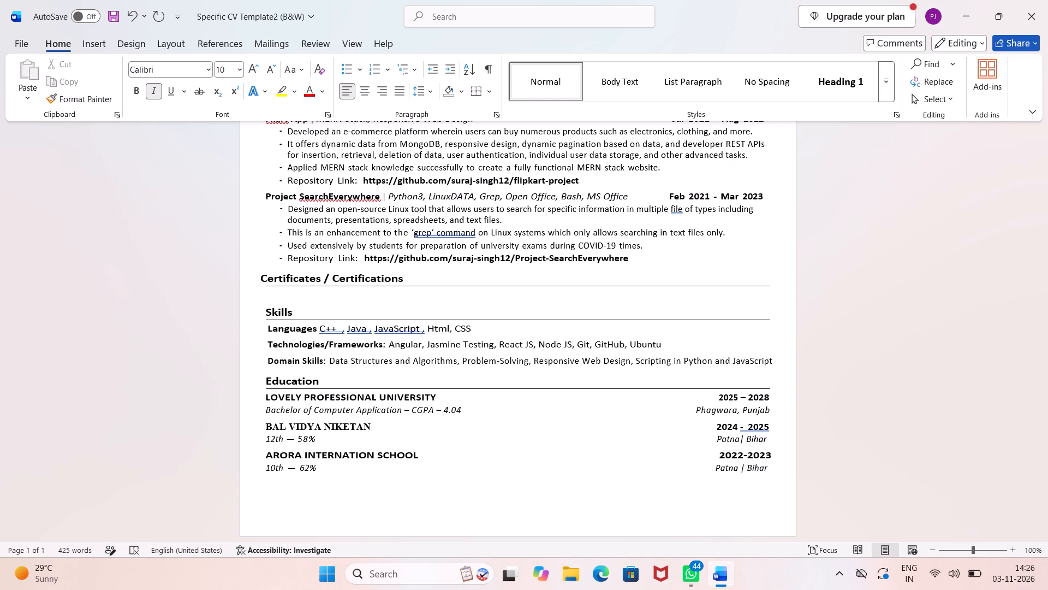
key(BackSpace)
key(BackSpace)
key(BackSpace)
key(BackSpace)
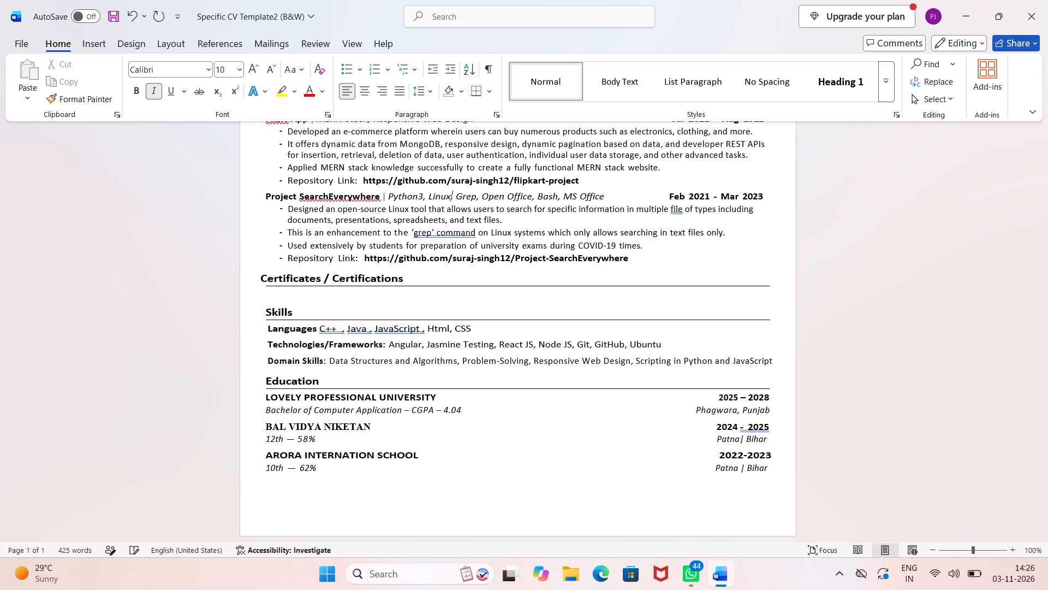
Enter "DATA BASE MANAGEMENT SYSTEM" in bold capitals under the Certificates / Certifications heading and start a new line below it.
click(280, 292)
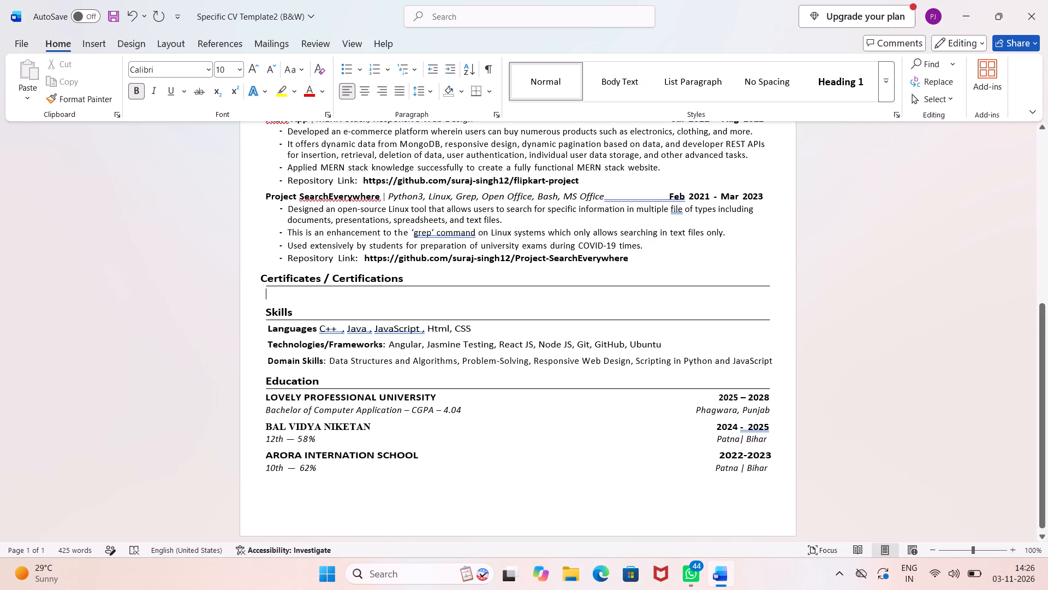
text(DATA)
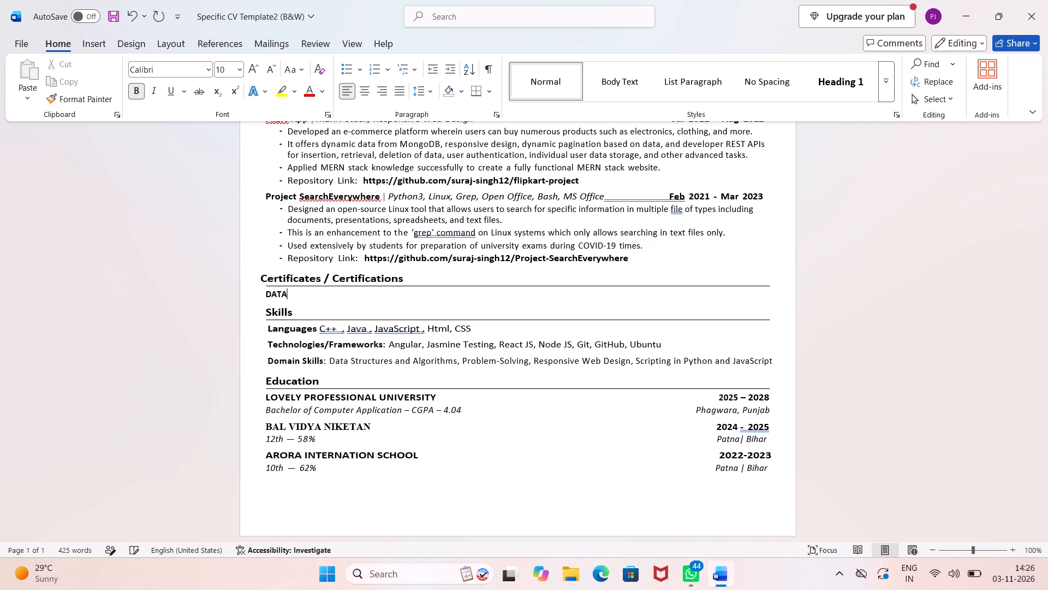
key(space)
scroll(277, 293, up, 1)
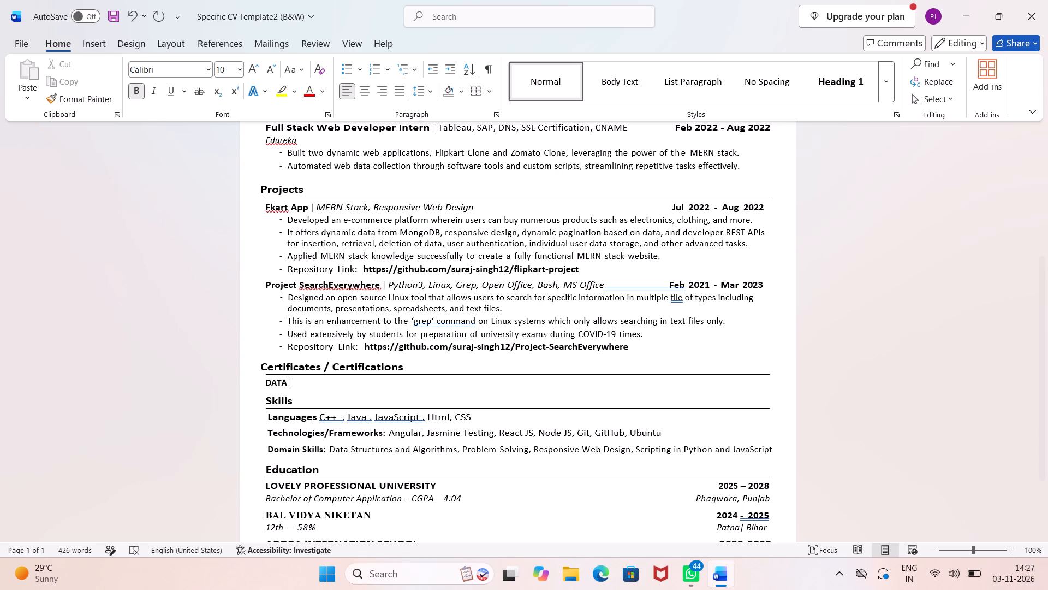
key(BackSpace)
text(BA)
text(SE)
key(space)
key(BackSpace)
key(BackSpace)
key(BackSpace)
key(BackSpace)
key(BackSpace)
key(space)
text(BASE)
key(space)
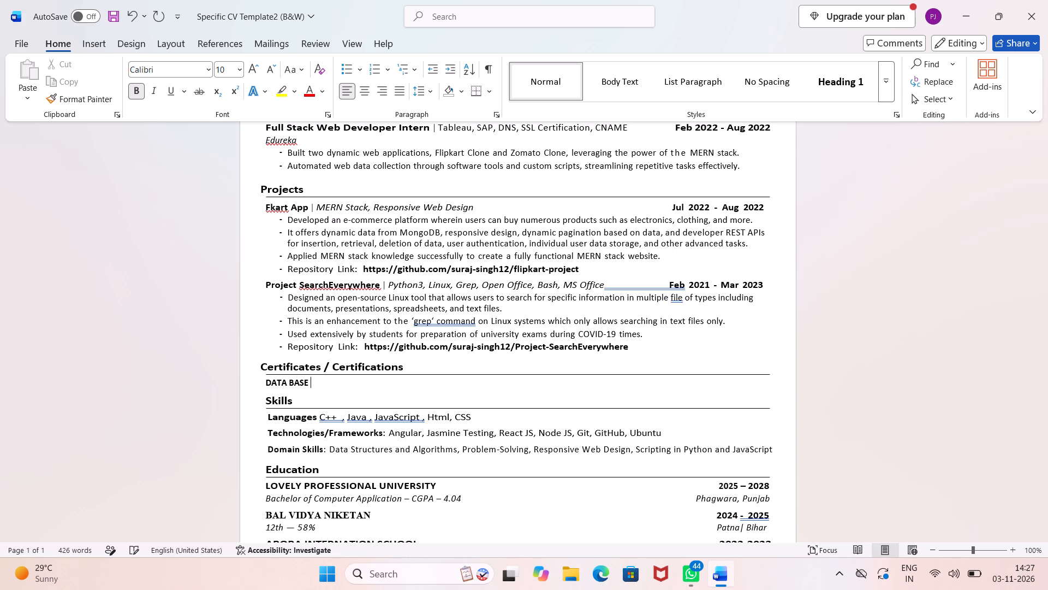
text(MANA)
text(GEMENT)
key(space)
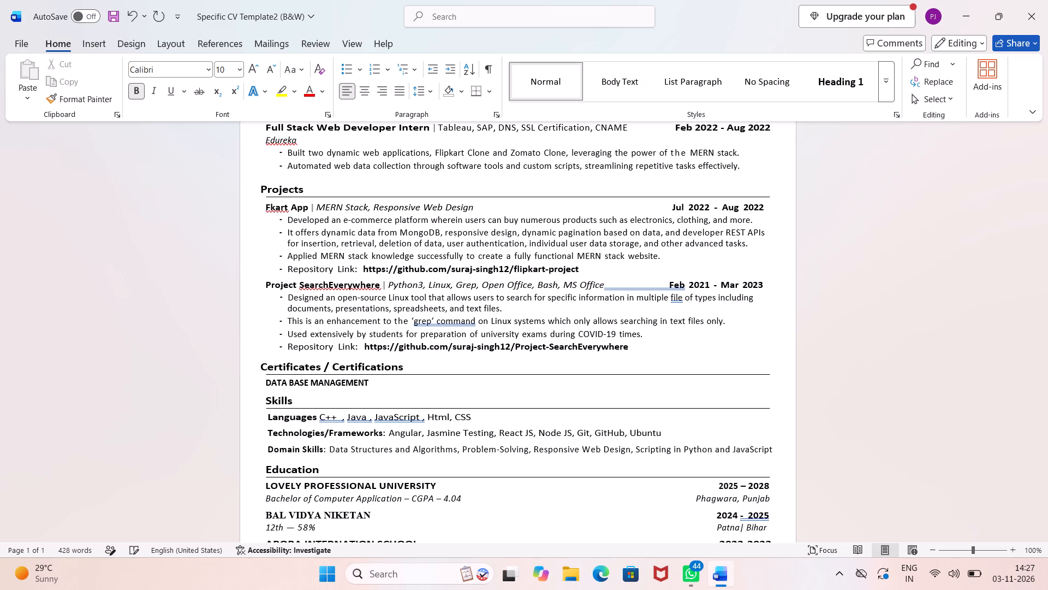
text(SYSTEM)
key(Return)
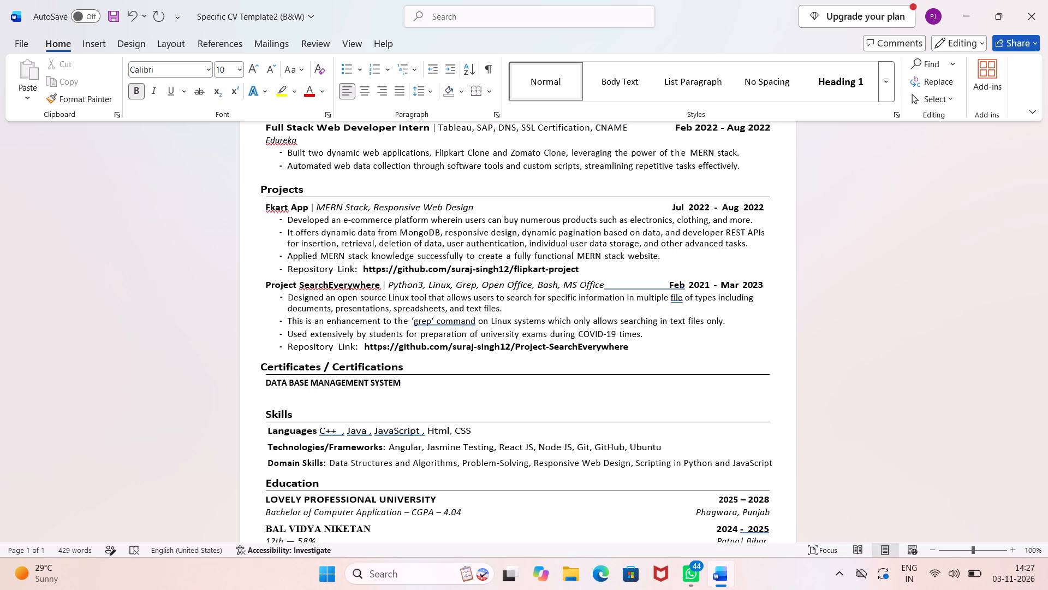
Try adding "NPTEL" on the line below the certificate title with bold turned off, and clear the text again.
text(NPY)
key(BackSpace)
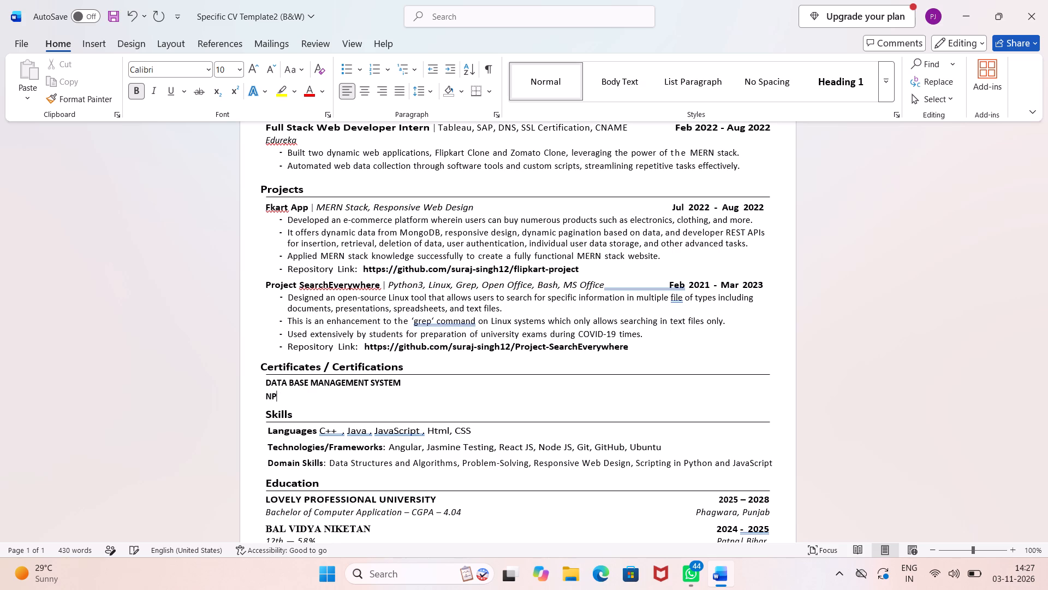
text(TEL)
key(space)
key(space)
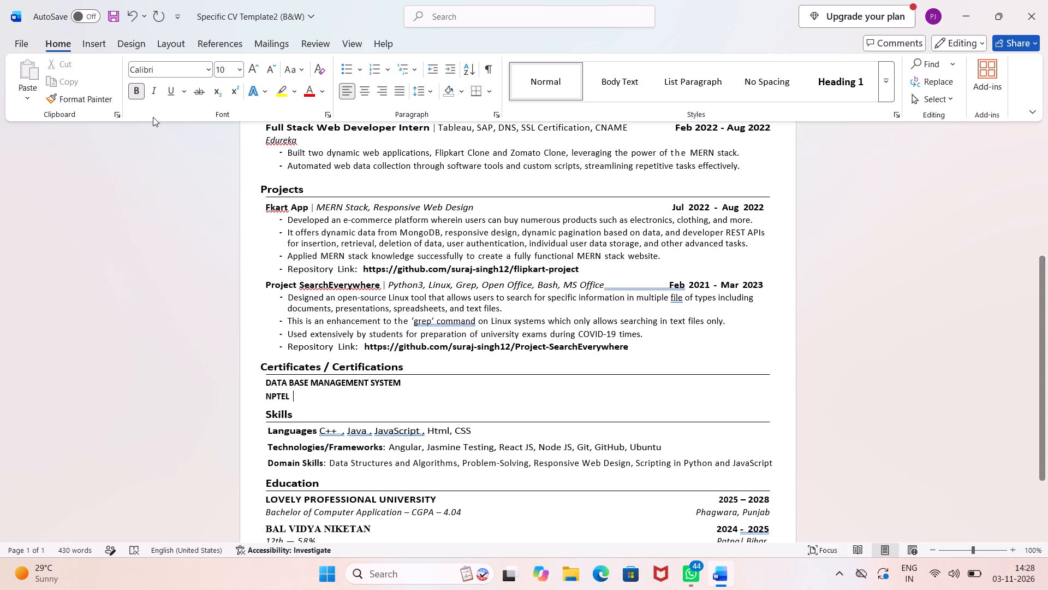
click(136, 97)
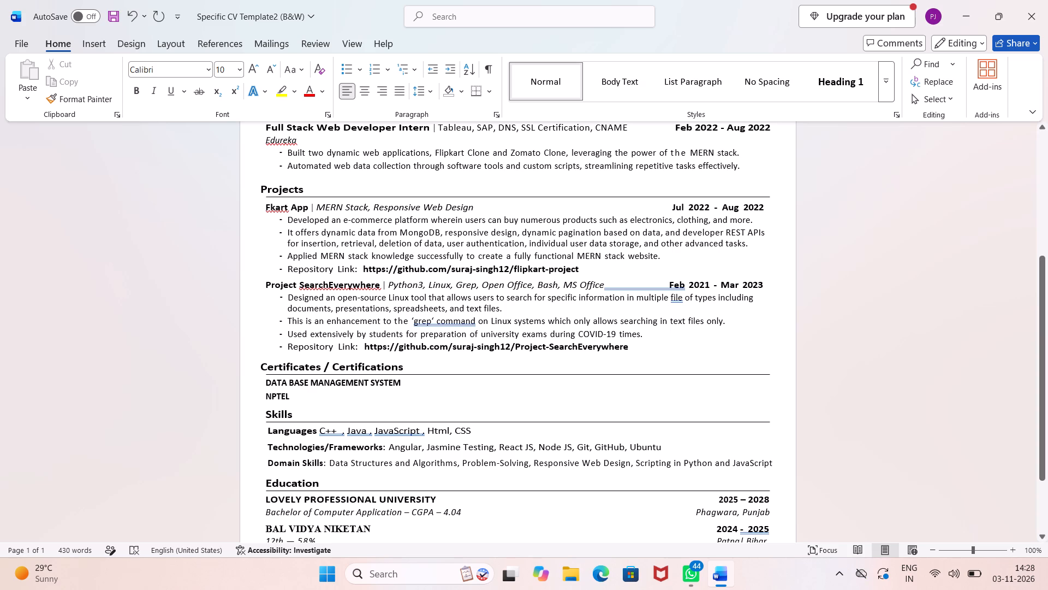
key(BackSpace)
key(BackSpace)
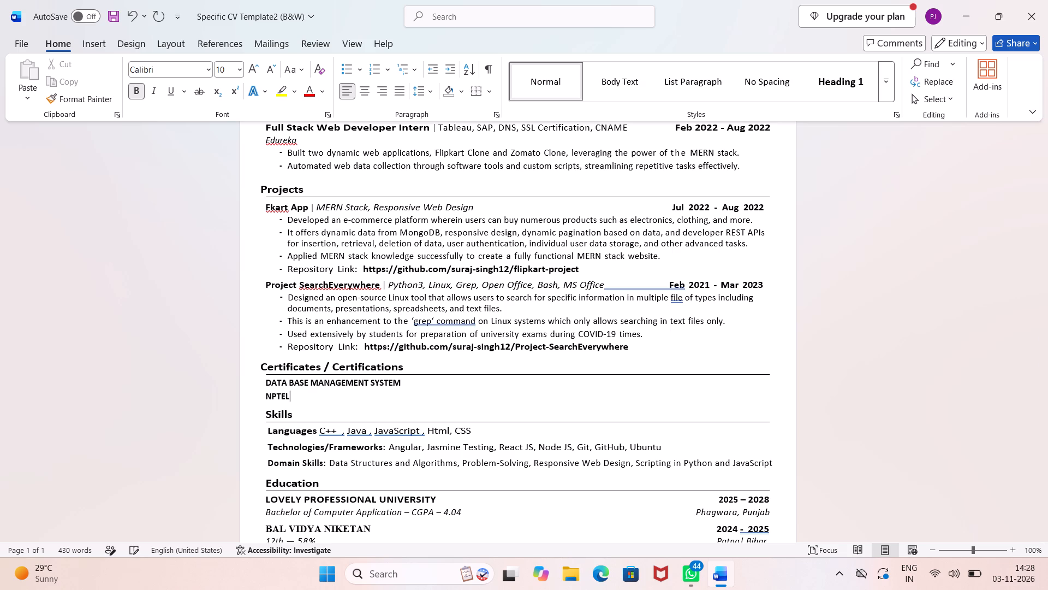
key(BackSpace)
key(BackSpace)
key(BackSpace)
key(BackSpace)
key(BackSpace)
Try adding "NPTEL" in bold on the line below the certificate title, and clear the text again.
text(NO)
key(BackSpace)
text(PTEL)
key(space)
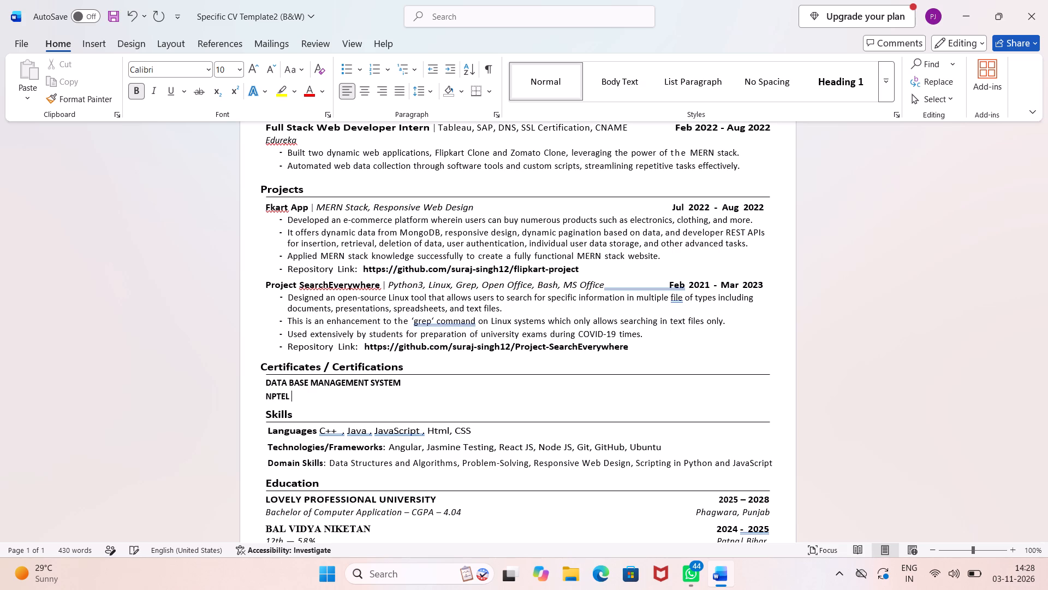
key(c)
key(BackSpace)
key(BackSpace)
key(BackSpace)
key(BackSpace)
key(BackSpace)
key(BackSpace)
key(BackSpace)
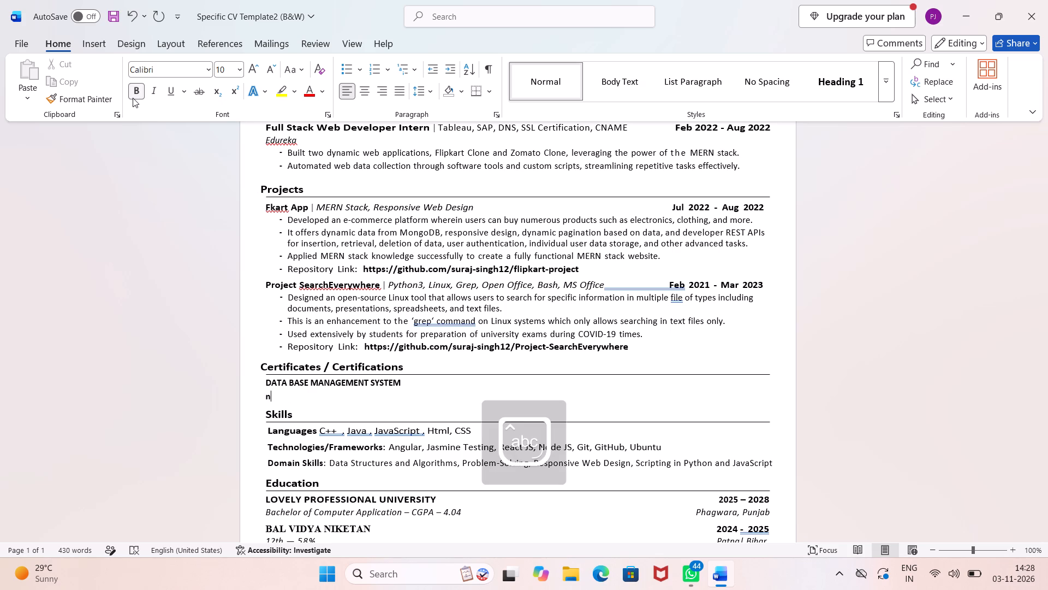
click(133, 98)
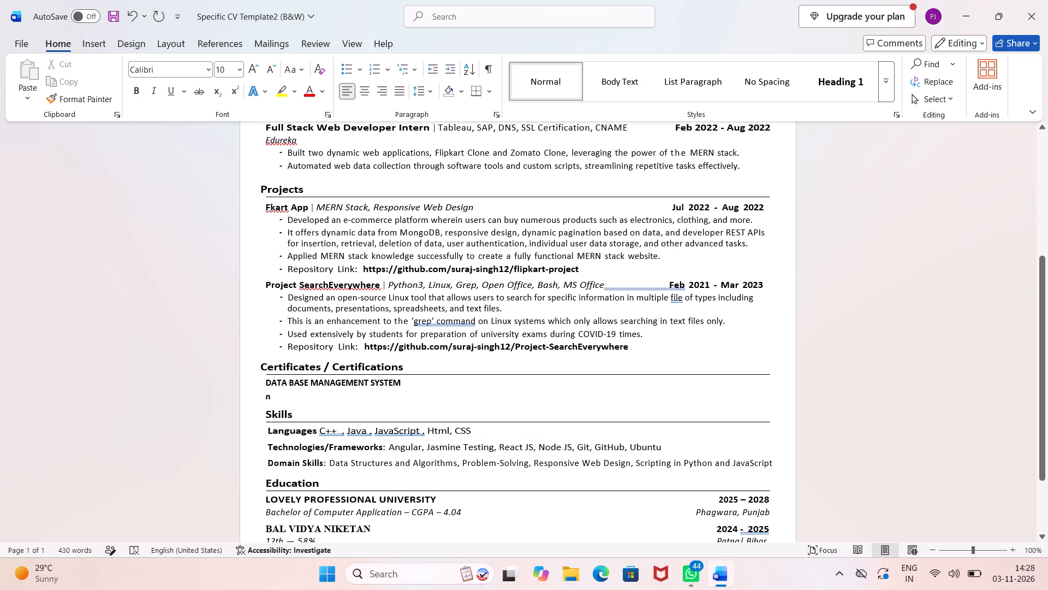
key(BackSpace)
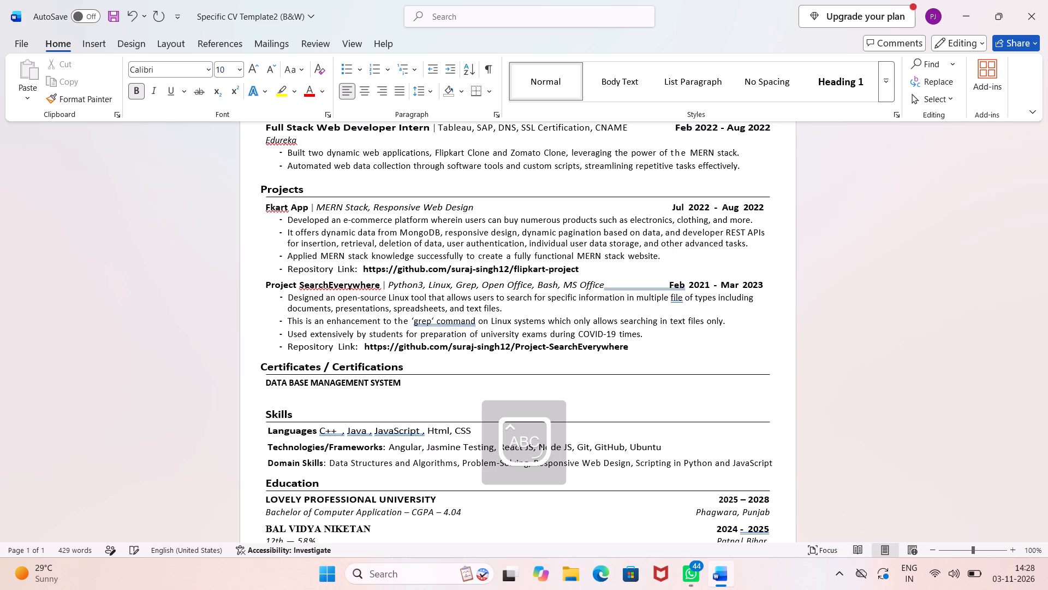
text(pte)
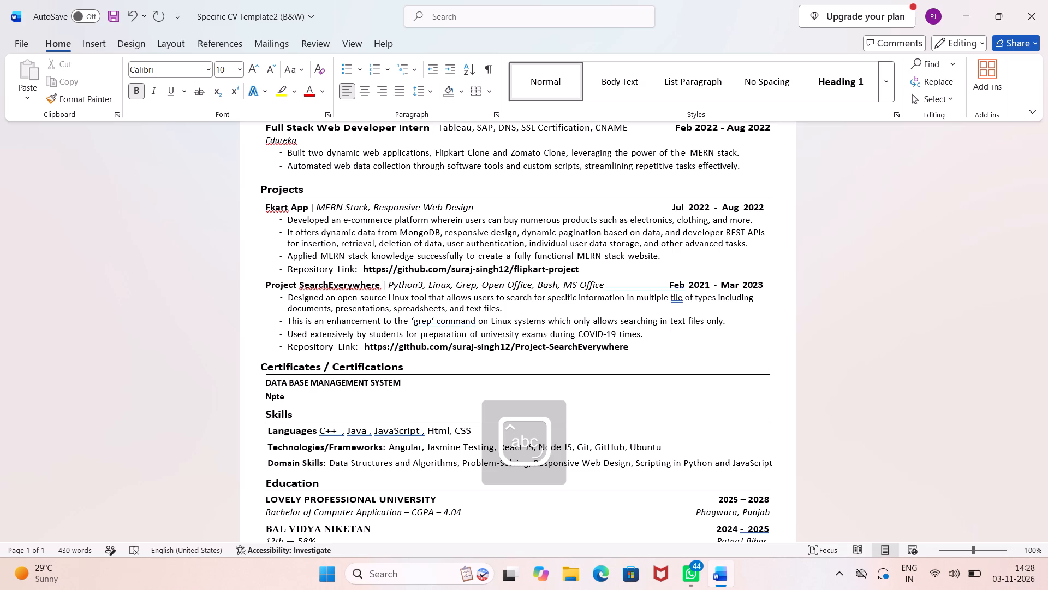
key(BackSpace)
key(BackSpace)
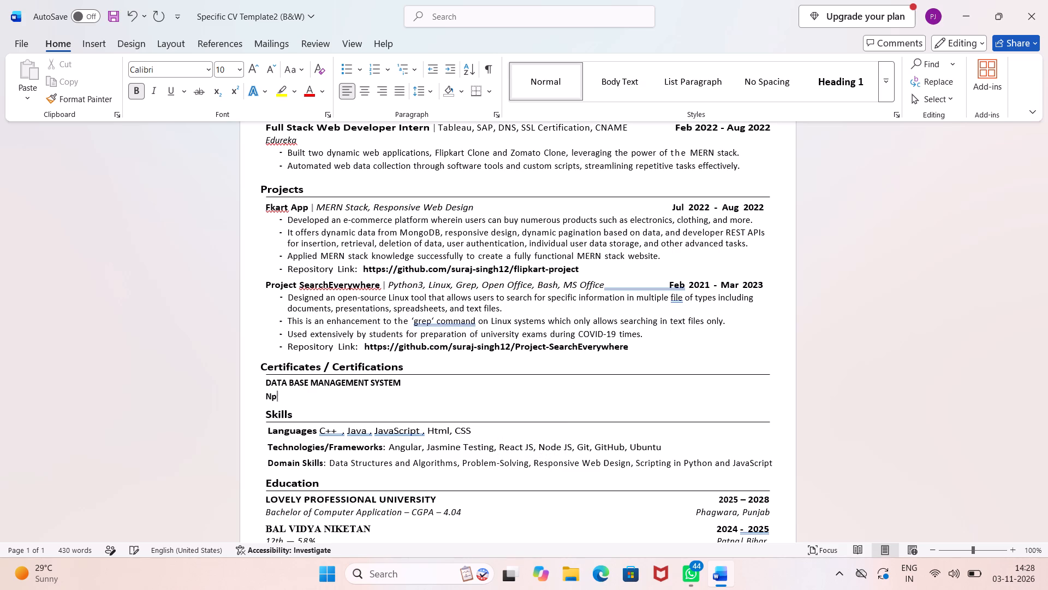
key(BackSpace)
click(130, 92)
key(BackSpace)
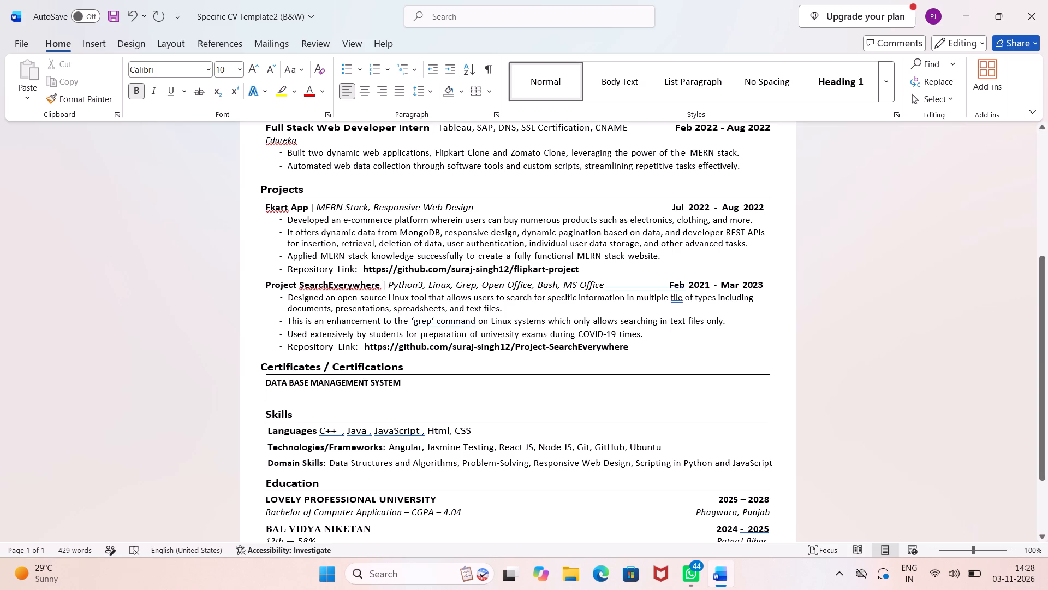
Enter "NPTEL CERTIFICATE" in capitals with bold turned off on the line below the "DATA BASE MANAGEMENT SYSTEM" title.
click(142, 96)
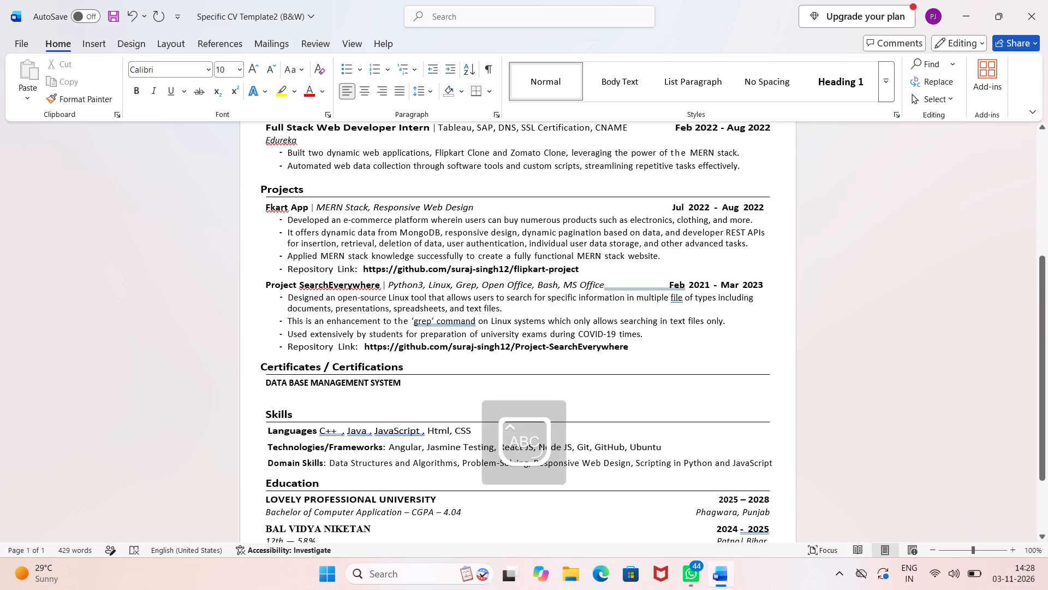
text(ptel)
key(space)
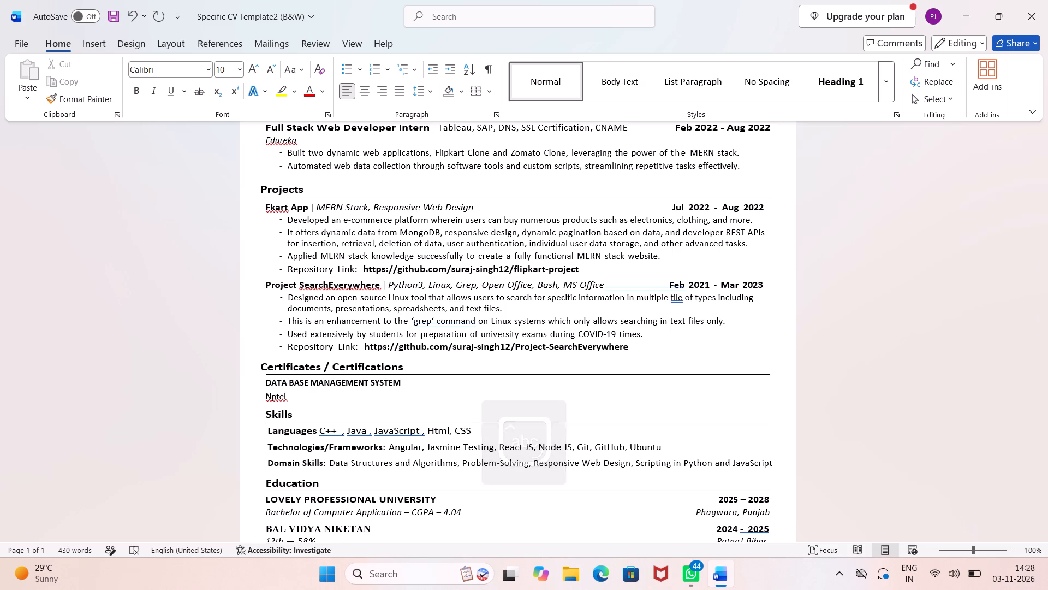
key(BackSpace)
key(BackSpace)
key(BackSpace)
key(BackSpace)
key(BackSpace)
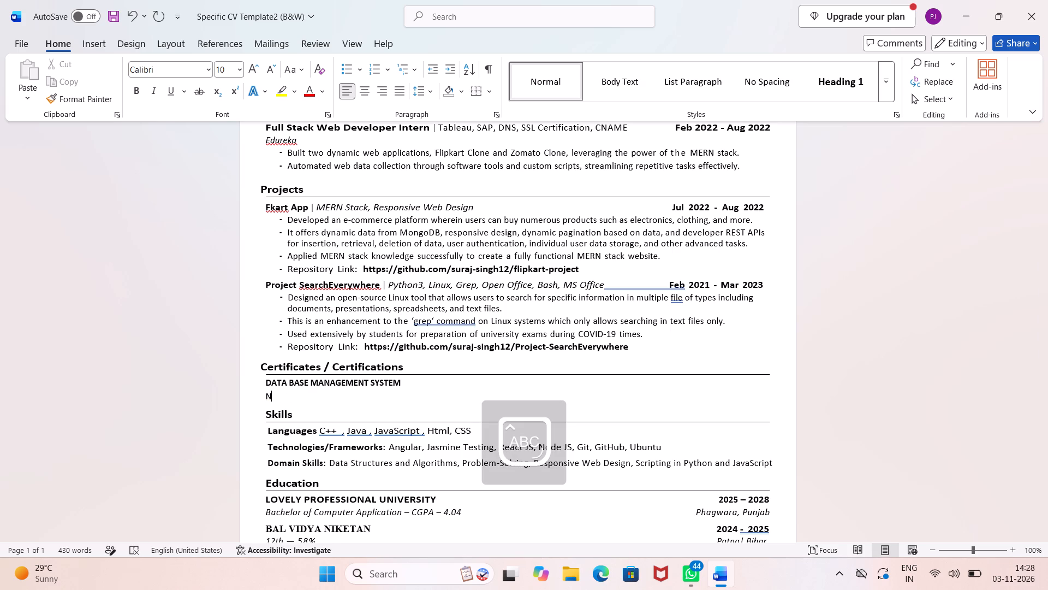
text(PTEL)
key(space)
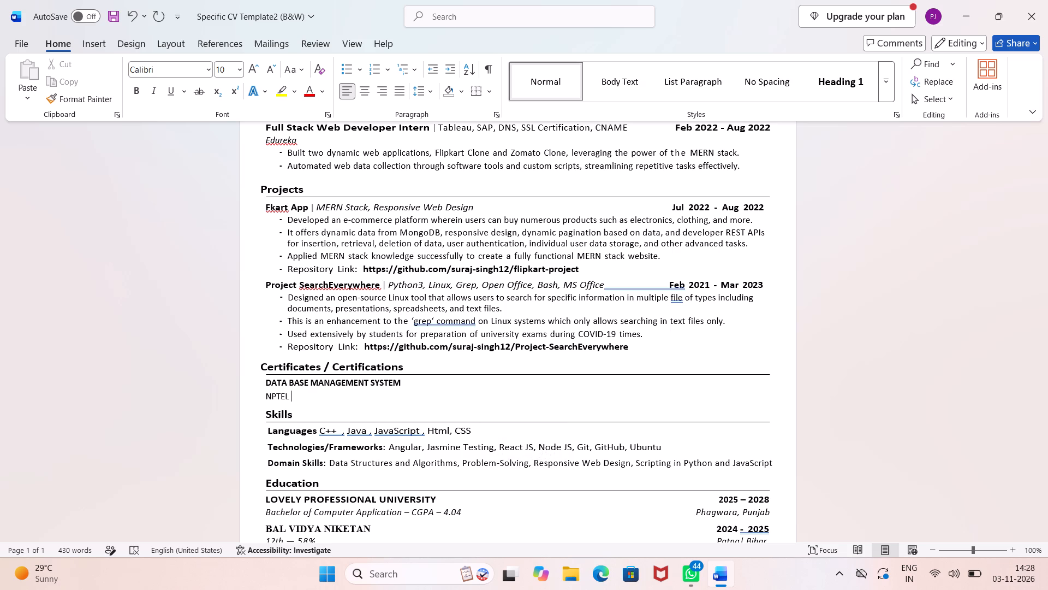
key(space)
text(CER)
text(TIFI)
text(CATE)
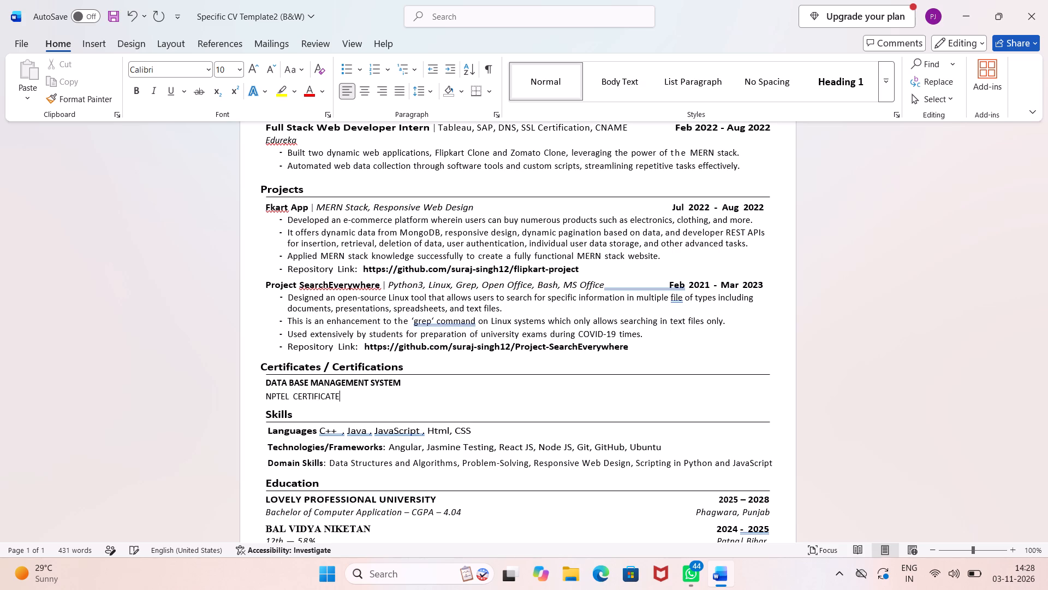
key(space)
Insert a hyphen after "NPTEL" and add "LINK" at the end, making the line read "NPTEL - CERTIFICATE LINK".
click(291, 399)
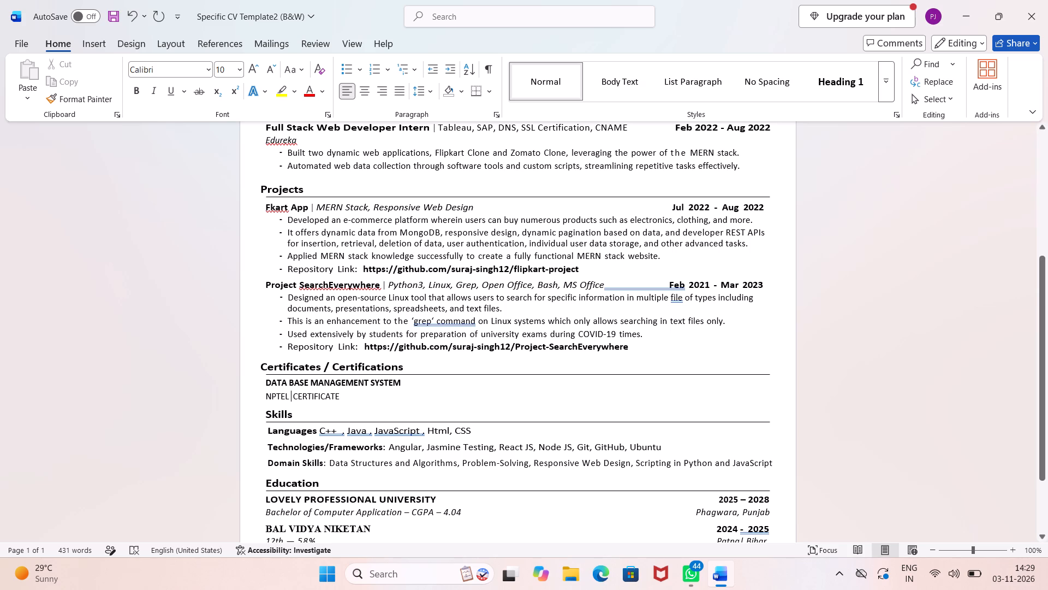
text(-)
key(space)
click(352, 394)
key(space)
key(l)
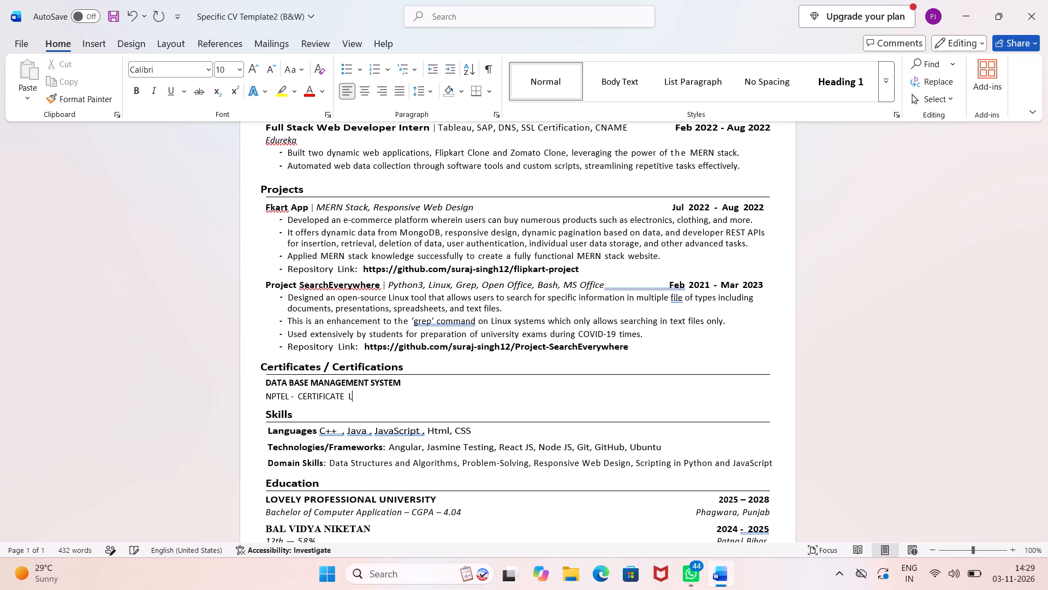
text(INJ)
key(BackSpace)
text(K)
key(space)
Delete the extra space after "C++" in the Languages line of the Skills section.
scroll(408, 392, down, 1)
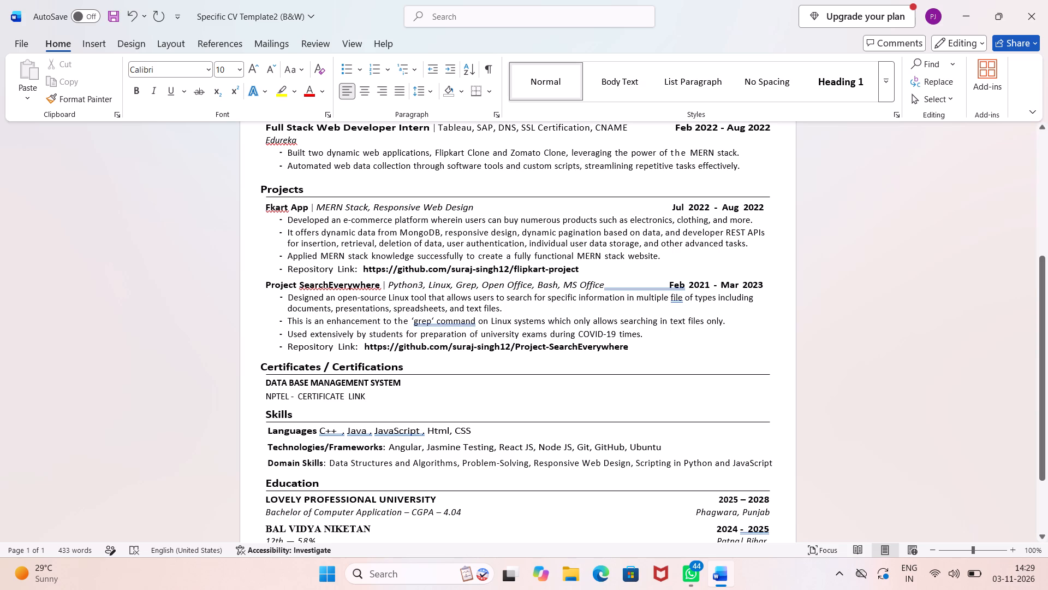
scroll(408, 392, down, 3)
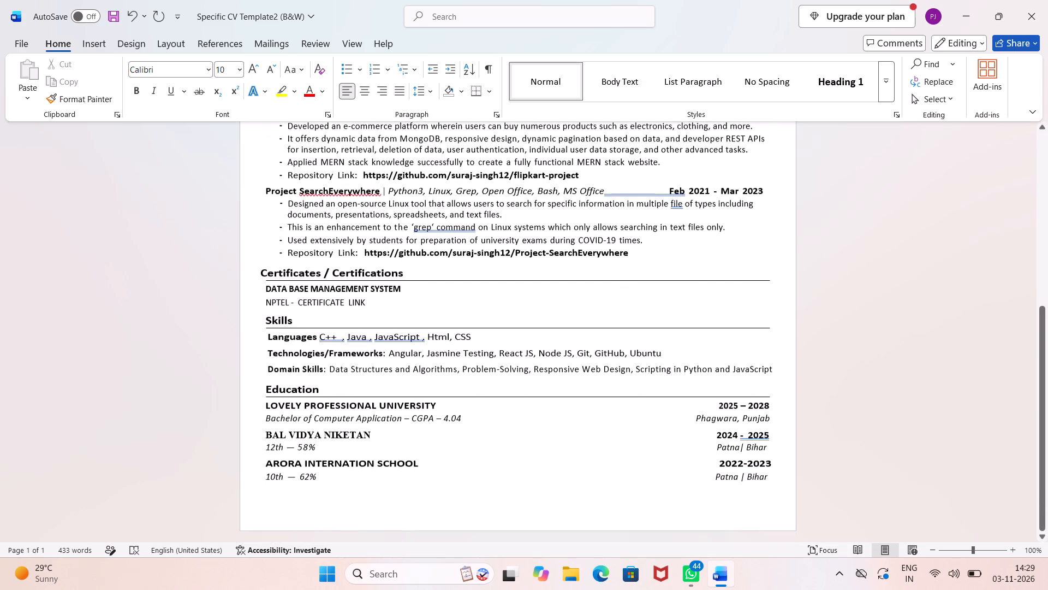
scroll(377, 403, down, 1)
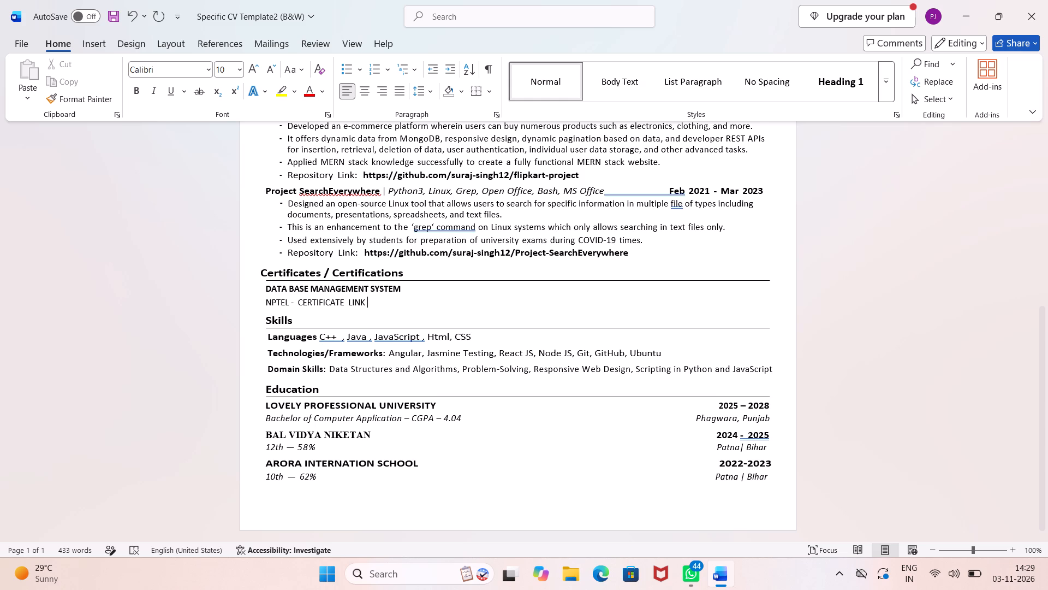
scroll(377, 403, up, 1)
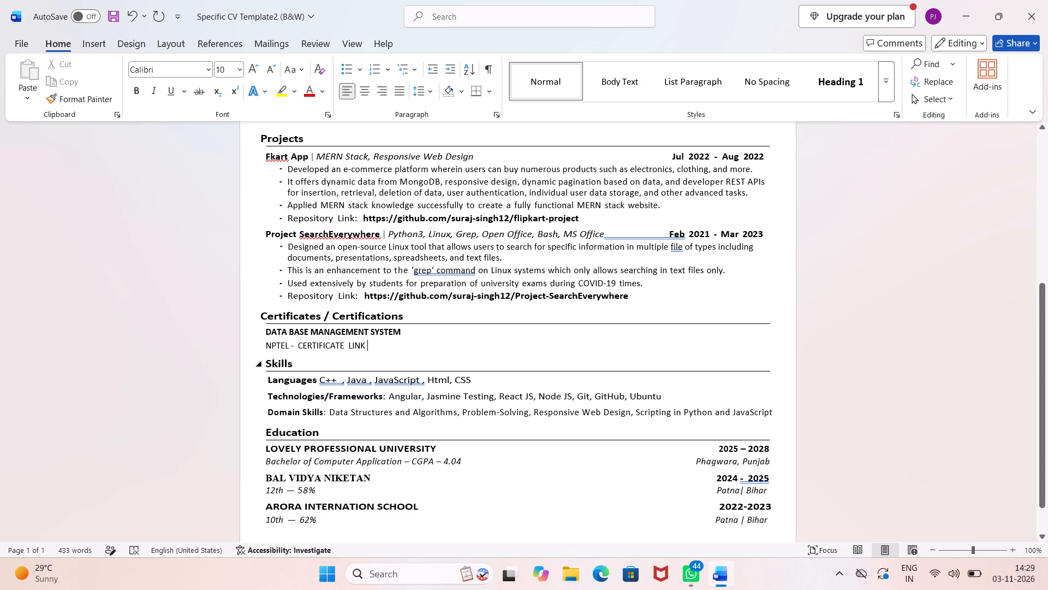
click(334, 380)
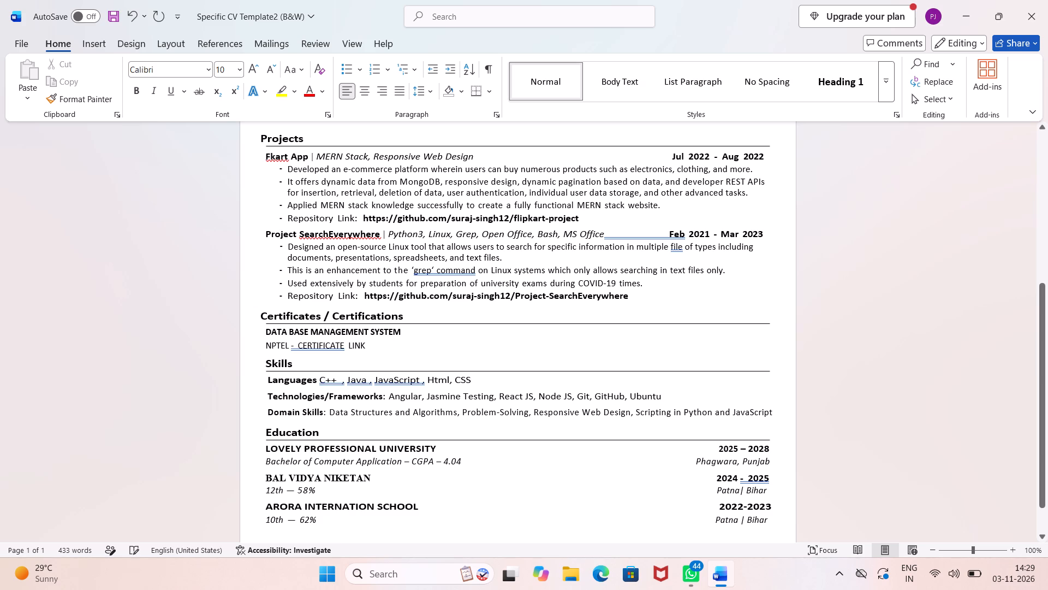
click(344, 382)
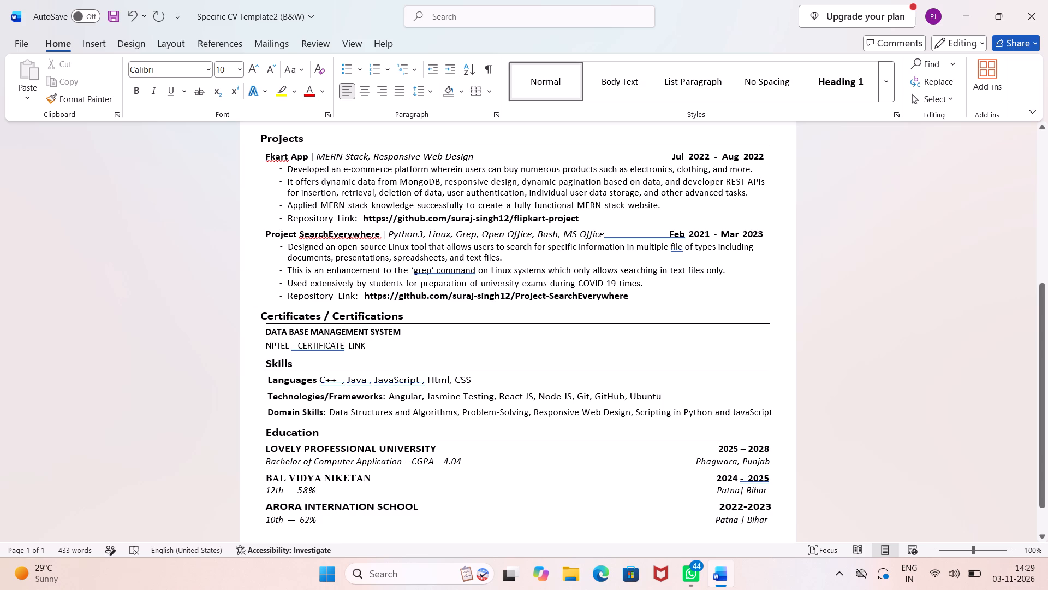
click(340, 382)
key(BackSpace)
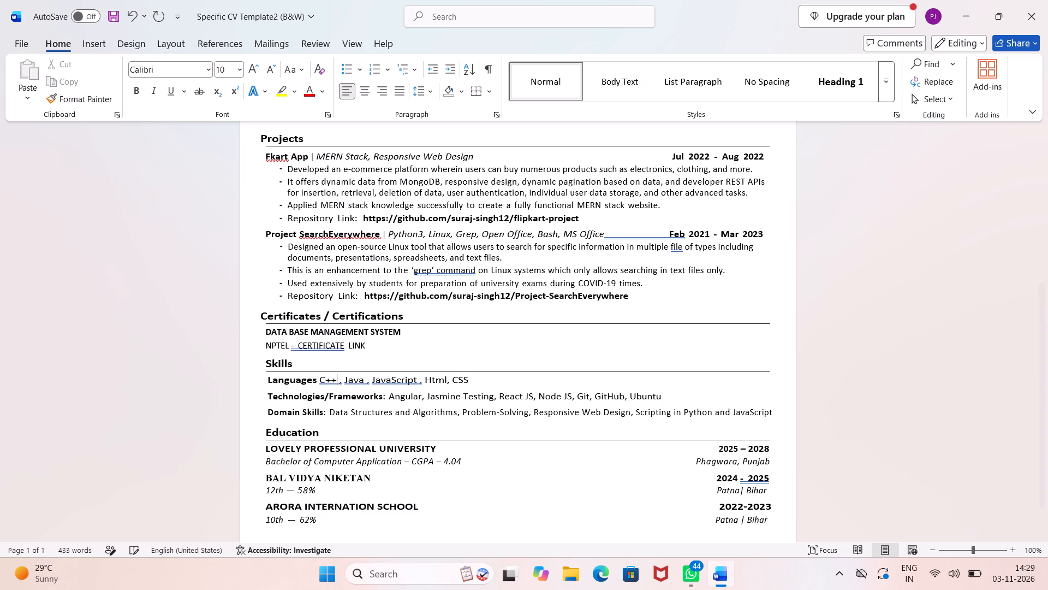
Look over the CV from the internship and project entries down to the Certificates, Skills and Education sections.
click(386, 344)
scroll(386, 344, right, 1)
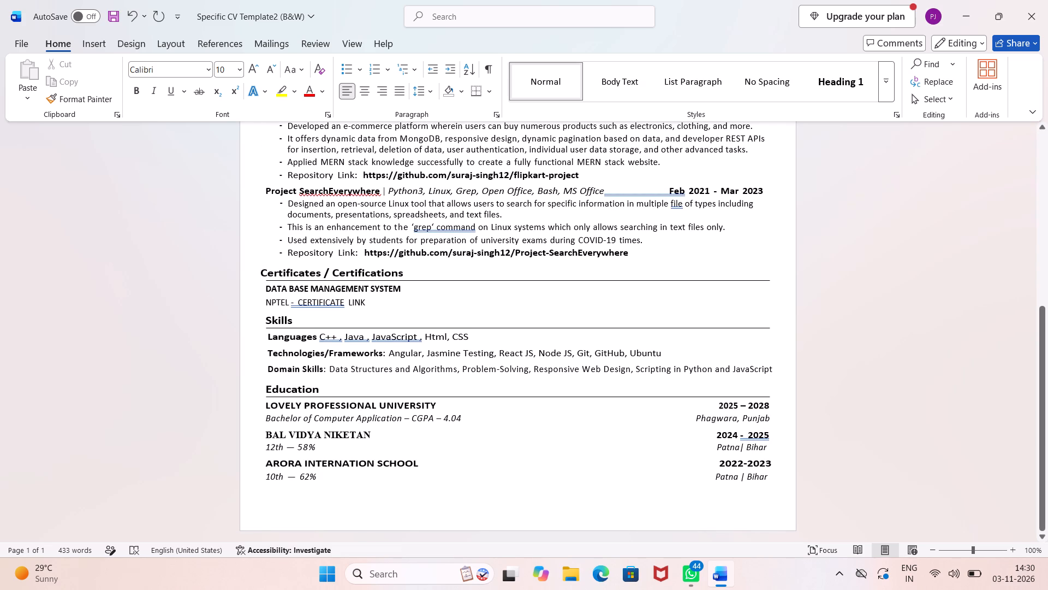
scroll(546, 426, up, 2)
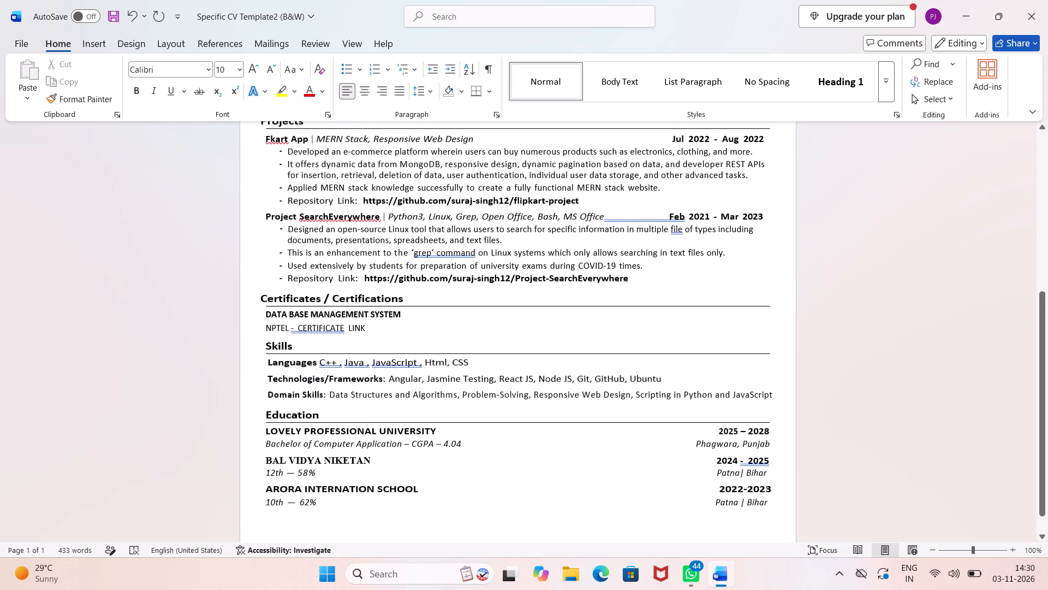
scroll(546, 426, up, 2)
scroll(546, 426, right, 1)
scroll(546, 426, up, 1)
scroll(546, 426, down, 1)
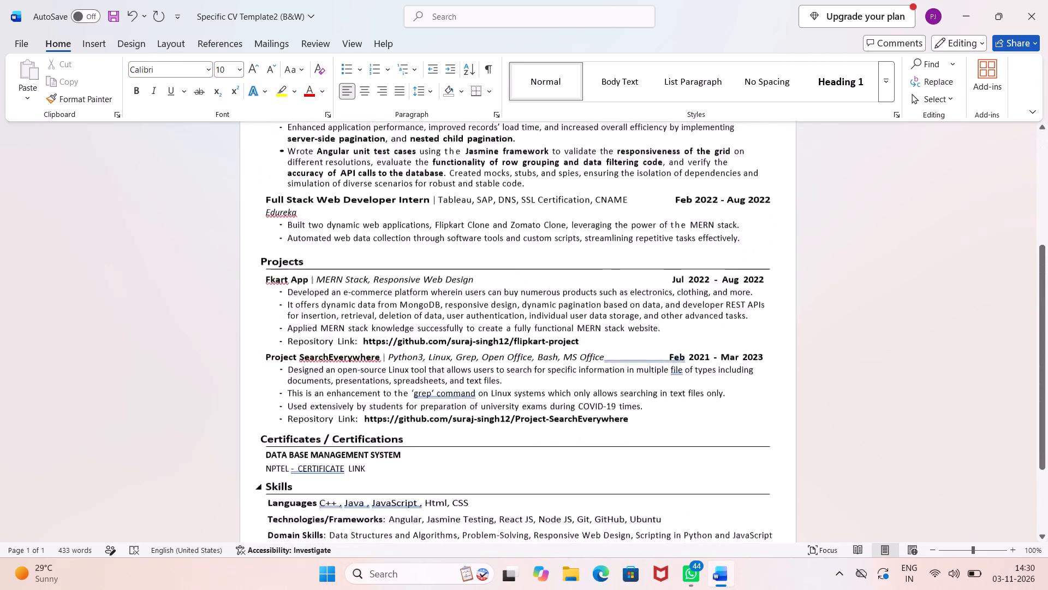
scroll(546, 426, down, 1)
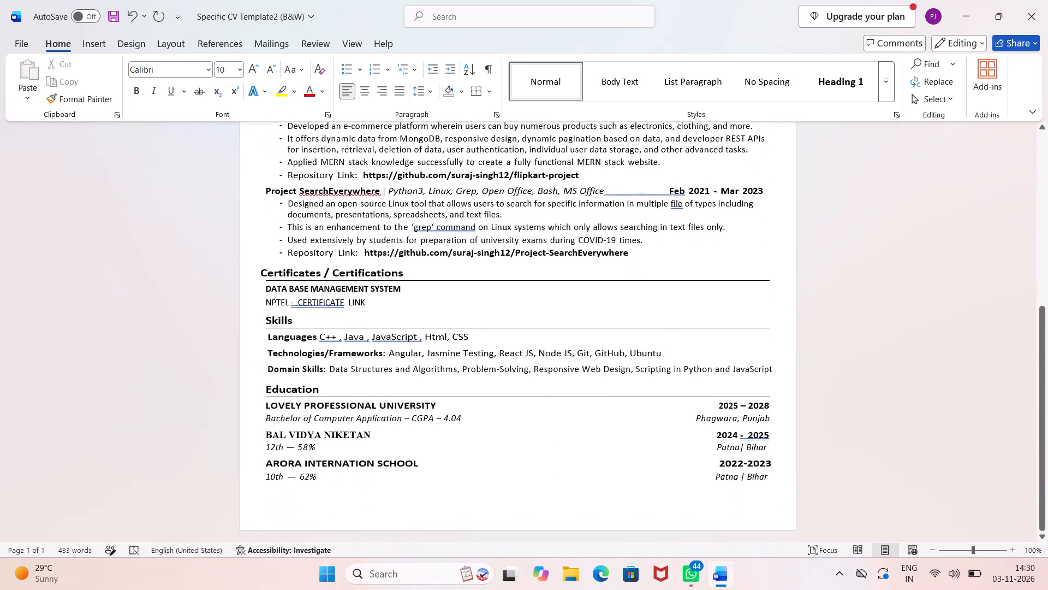
scroll(527, 400, down, 2)
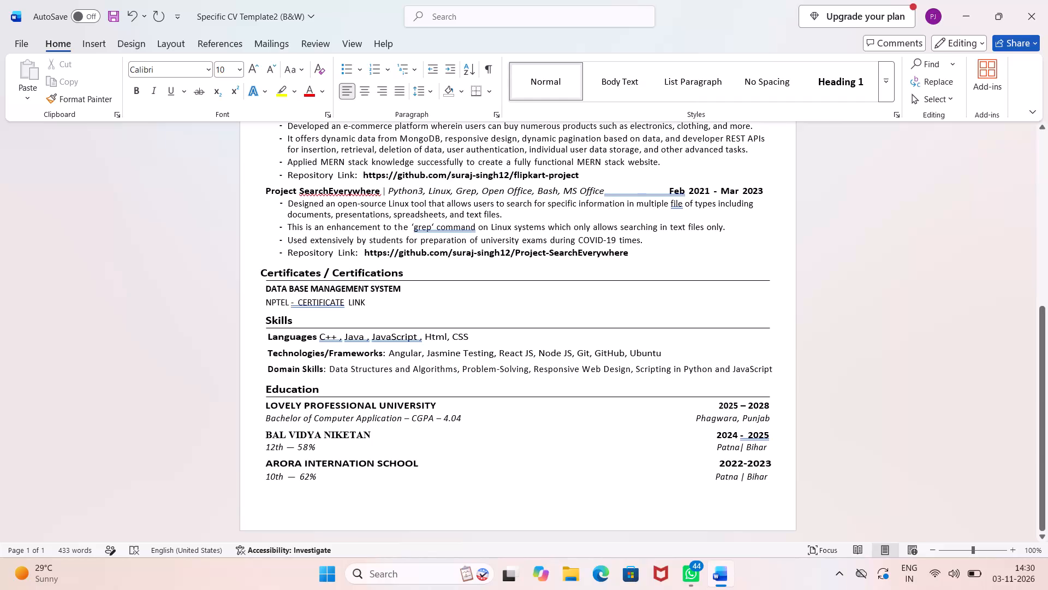
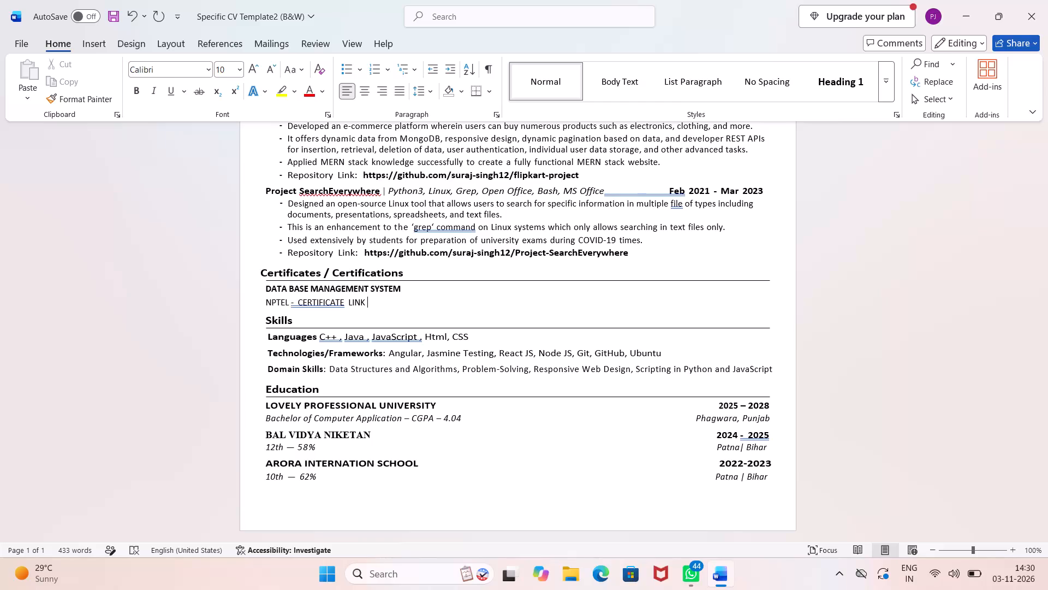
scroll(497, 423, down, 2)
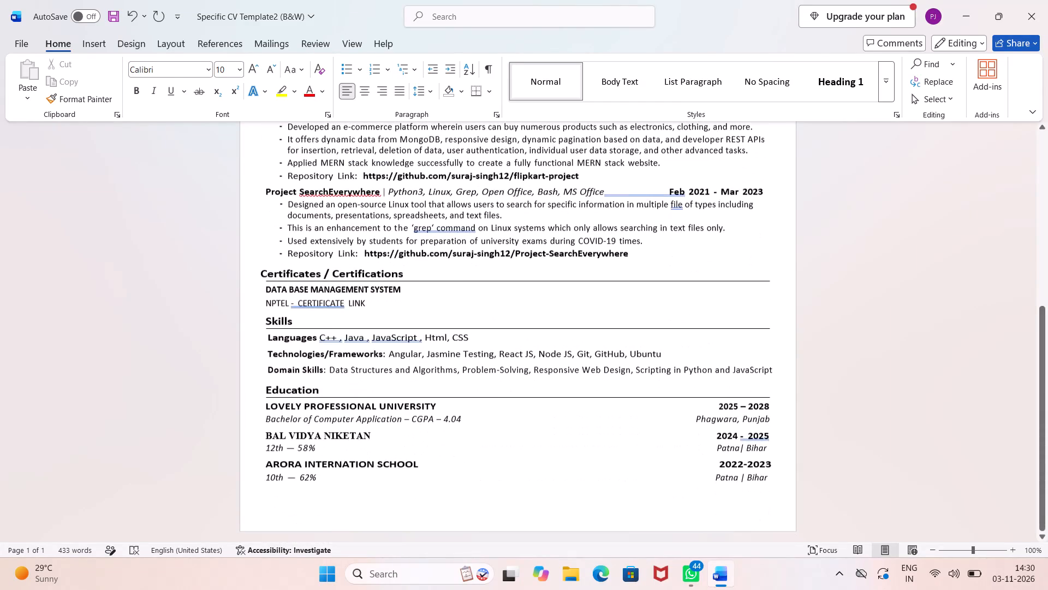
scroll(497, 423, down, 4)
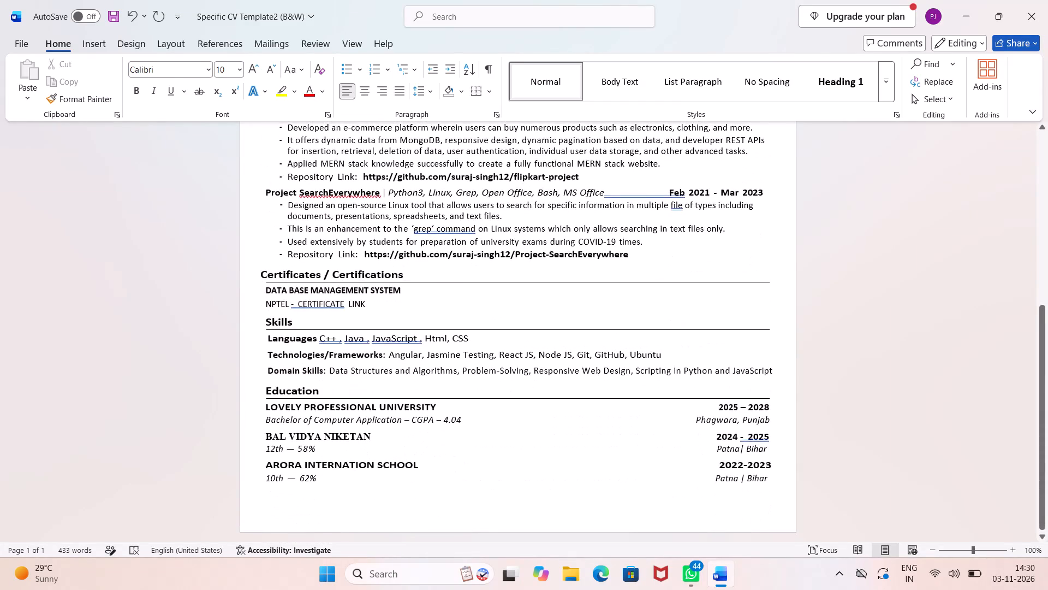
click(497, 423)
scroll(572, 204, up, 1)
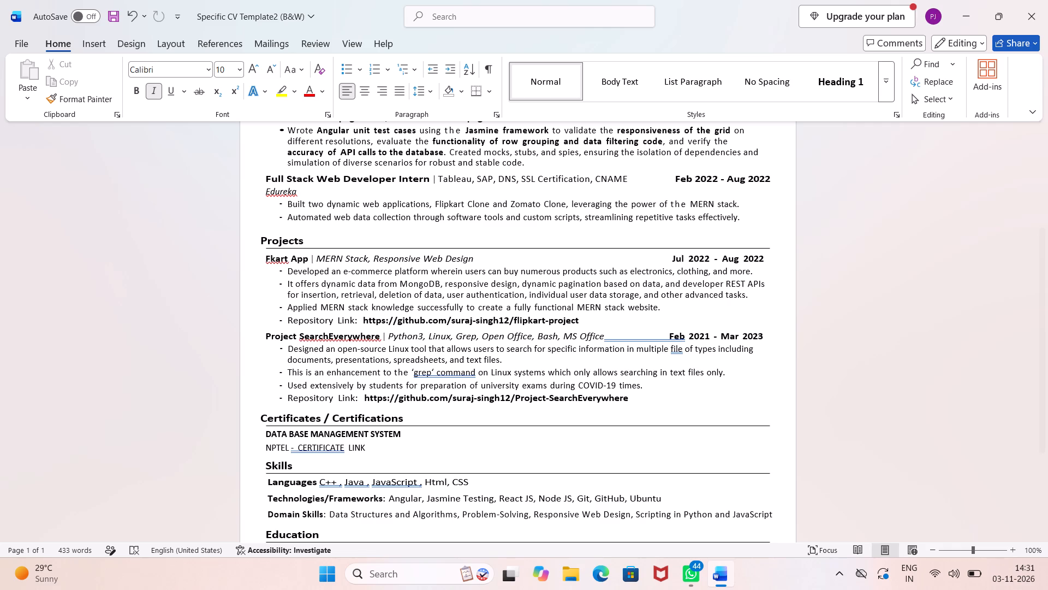
Add the date "APRIL 2026" in bold on the "DATA BASE MANAGEMENT SYSTEM" line, spaced out towards the page's right margin.
scroll(572, 204, down, 1)
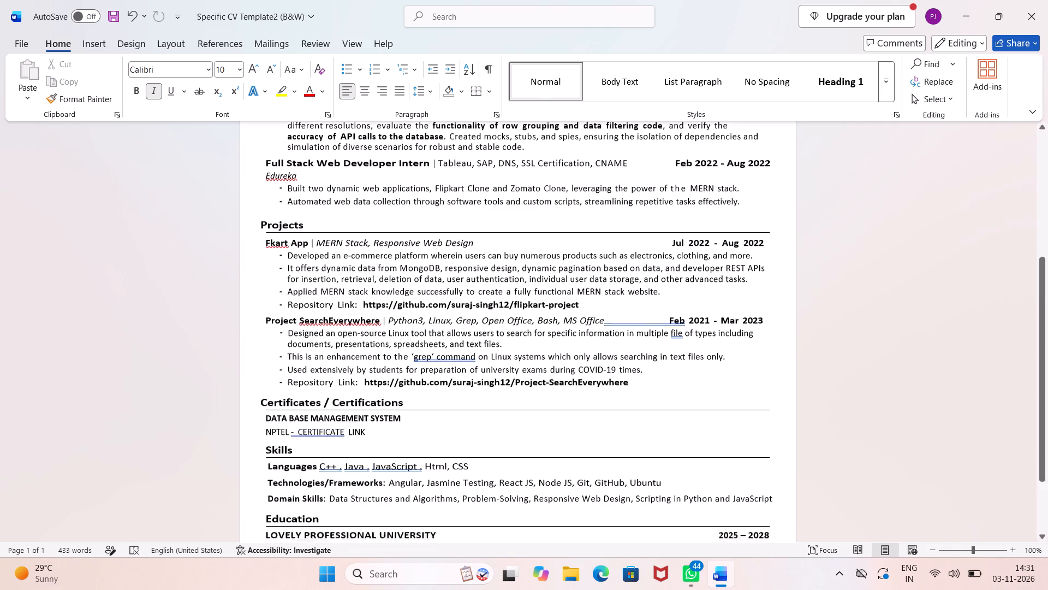
scroll(572, 204, down, 2)
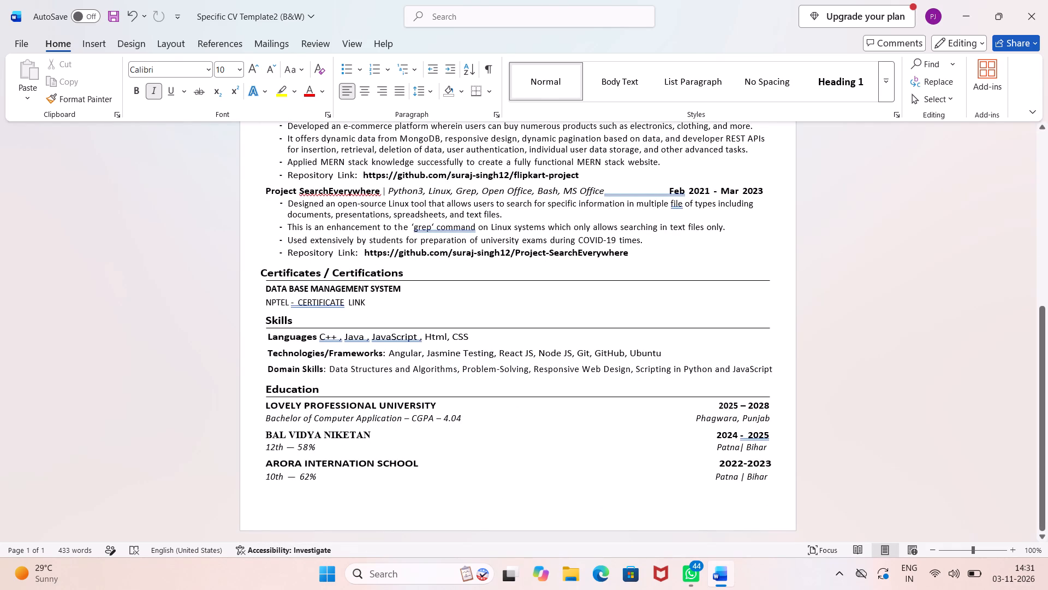
click(425, 284)
key(space)
key(space)
key(space)
key(space)
key(space)
key(space)
key(space)
key(space)
key(space)
key(space)
key(space)
key(space)
key(space)
key(space)
key(space)
key(space)
key(space)
key(space)
key(space)
key(space)
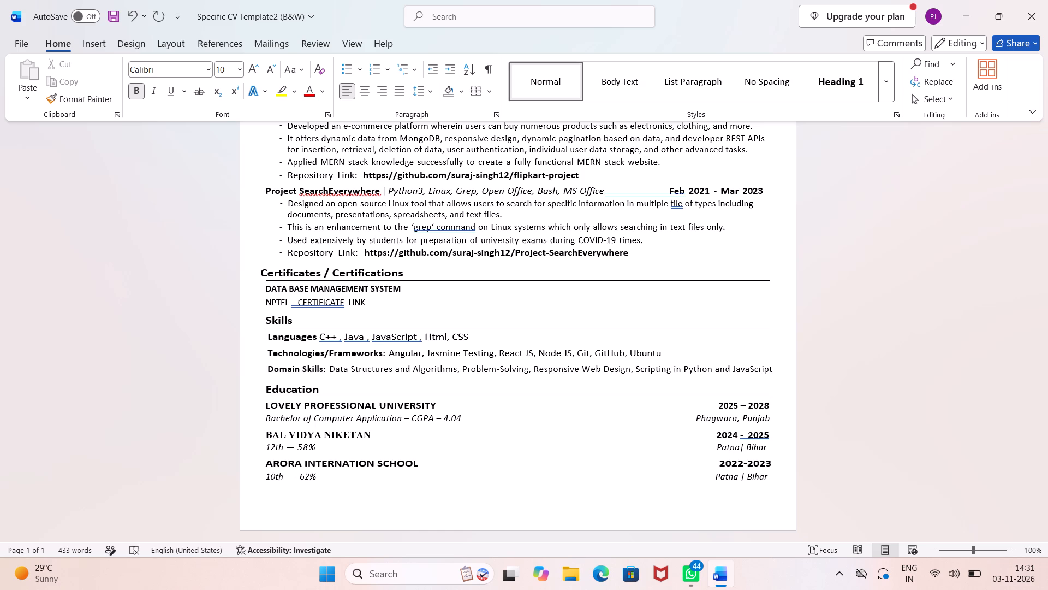
key(space)
key(space)
key(space)
key(space)
key(space)
key(space)
key(space)
key(space)
key(space)
key(space)
key(space)
key(space)
key(space)
key(space)
key(space)
key(space)
key(space)
key(space)
key(space)
key(space)
key(a)
text(PRIL 2026)
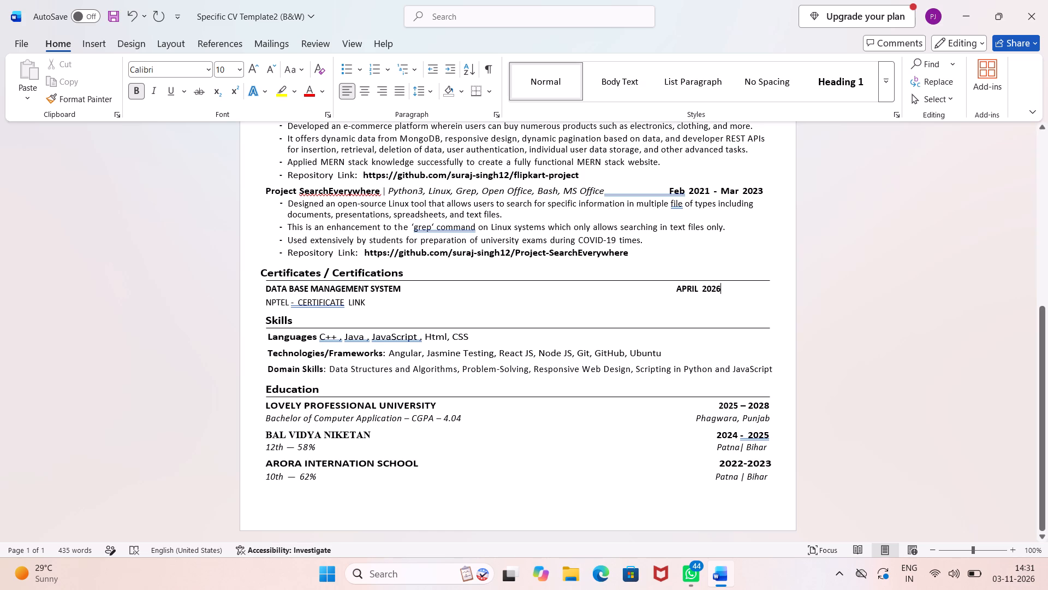
Widen the gap before "APRIL 2026" with extra spaces so the date lines up with the date column near the right margin.
click(648, 286)
key(space)
key(space)
key(space)
key(space)
key(space)
key(space)
key(space)
key(space)
key(space)
key(space)
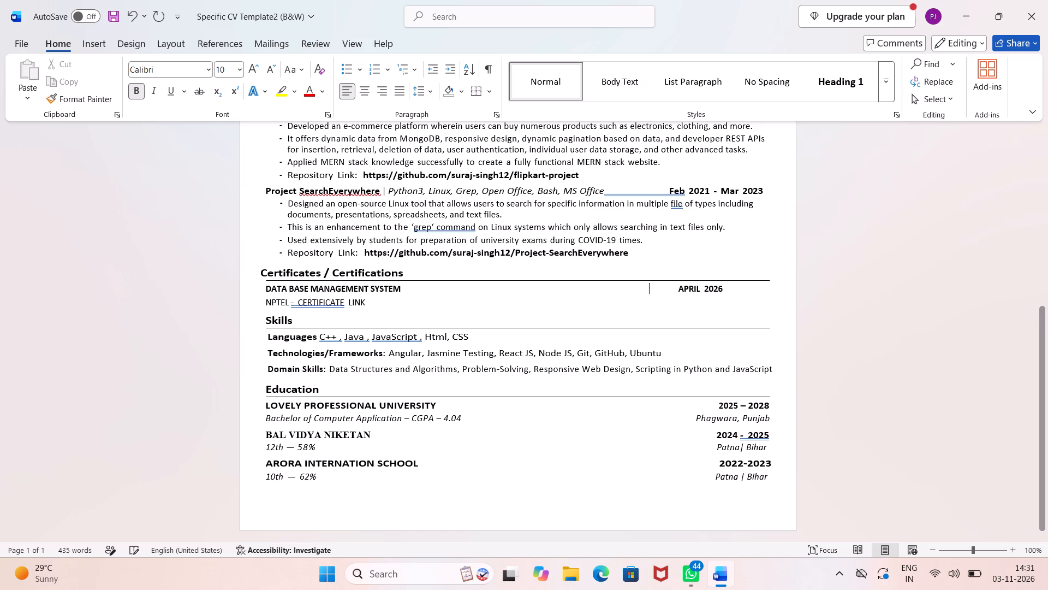
key(space)
key(space)
key(space)
key(space)
key(space)
key(space)
key(space)
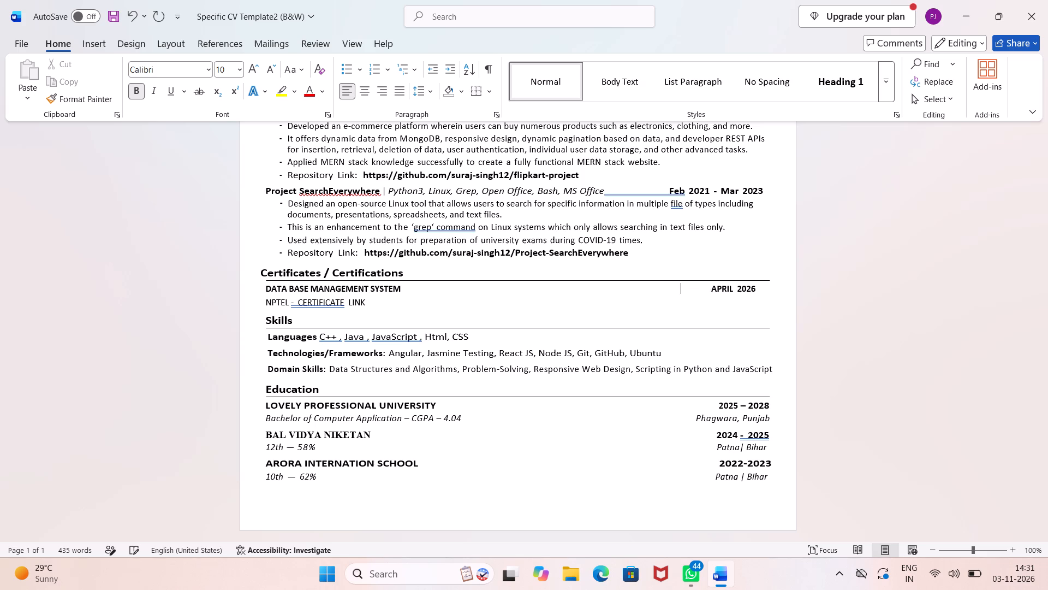
key(space)
key(space)
key(space)
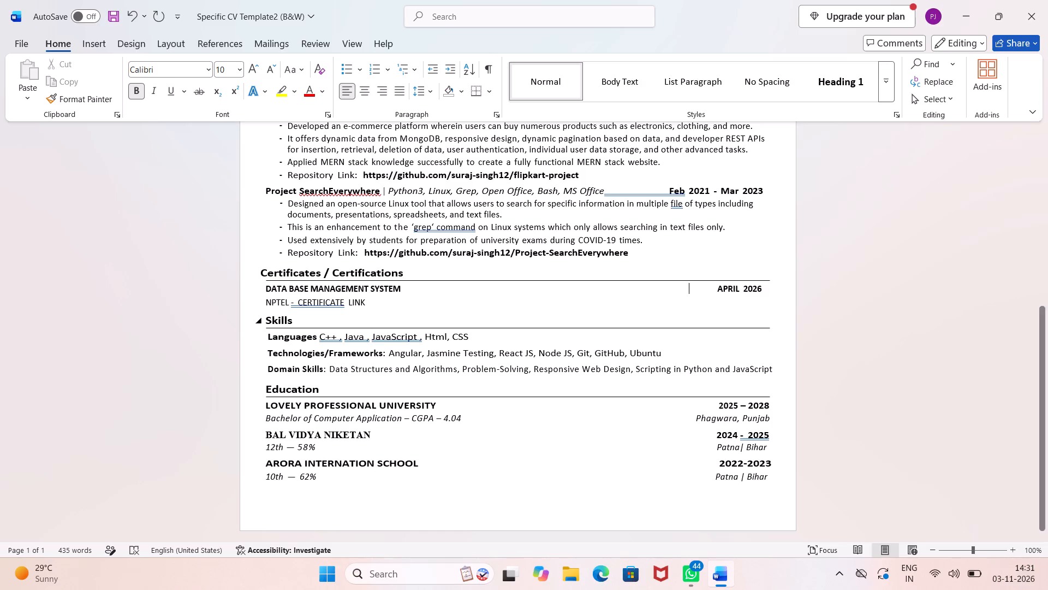
Delete the Project SearchEverywhere entry and the Fkart App bullets back to "numerous products such" in the first bullet.
scroll(381, 308, right, 1)
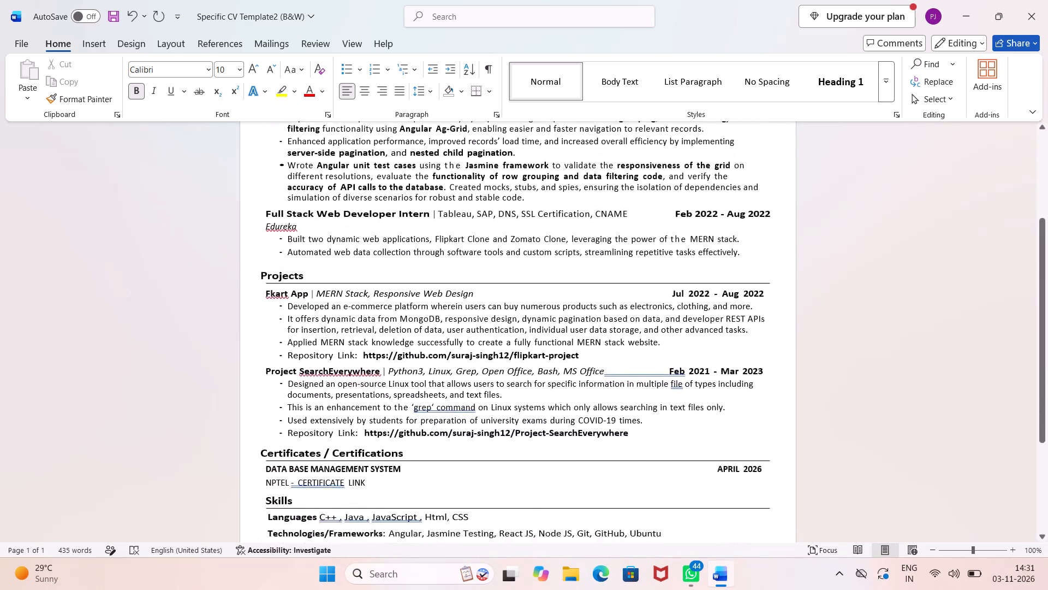
scroll(381, 308, right, 1)
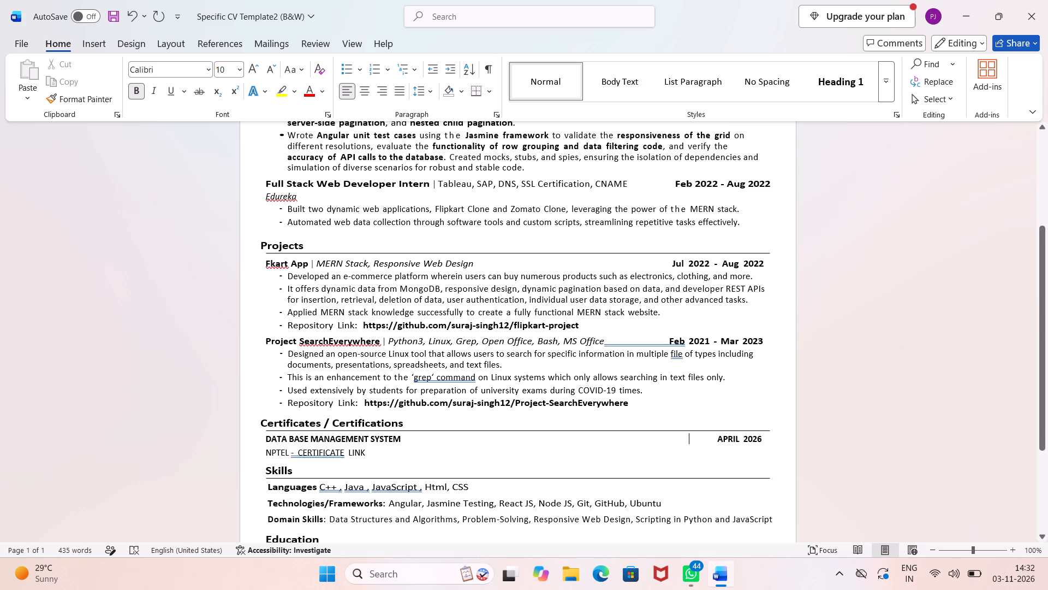
click(643, 400)
key(BackSpace)
key(BackSpace)
key(BackSpace)
key(BackSpace)
key(BackSpace)
key(BackSpace)
key(BackSpace)
key(BackSpace)
key(BackSpace)
key(BackSpace)
key(BackSpace)
key(BackSpace)
key(BackSpace)
key(BackSpace)
key(BackSpace)
key(BackSpace)
key(BackSpace)
key(BackSpace)
key(BackSpace)
key(BackSpace)
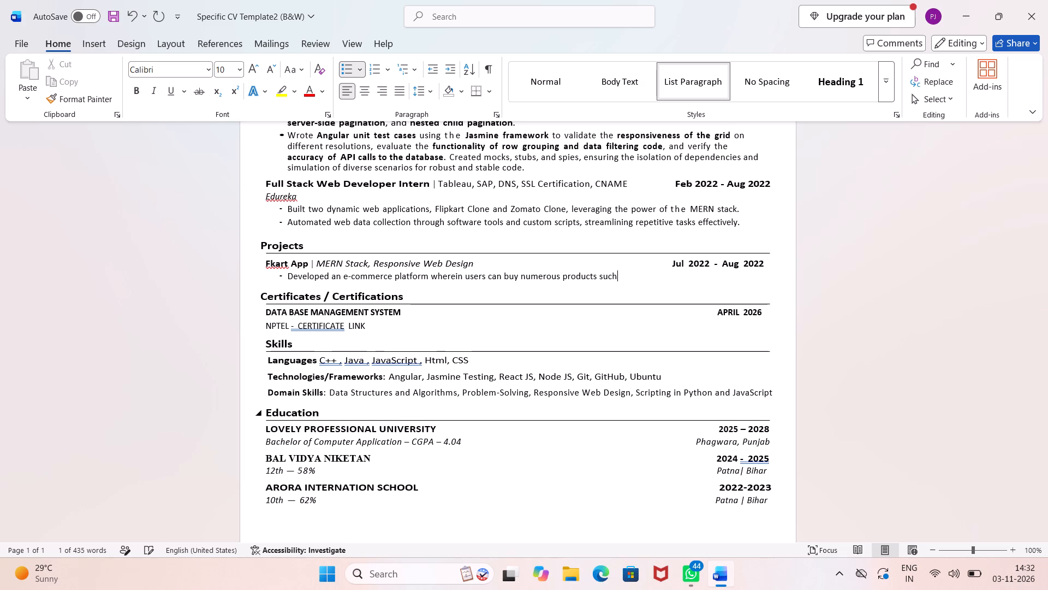
Delete the remaining "Developed an e-commerce platform…" bullet under the Fkart App entry.
key(BackSpace)
key(BackSpace)
key(BackSpace)
key(BackSpace)
key(BackSpace)
key(BackSpace)
key(BackSpace)
key(BackSpace)
key(BackSpace)
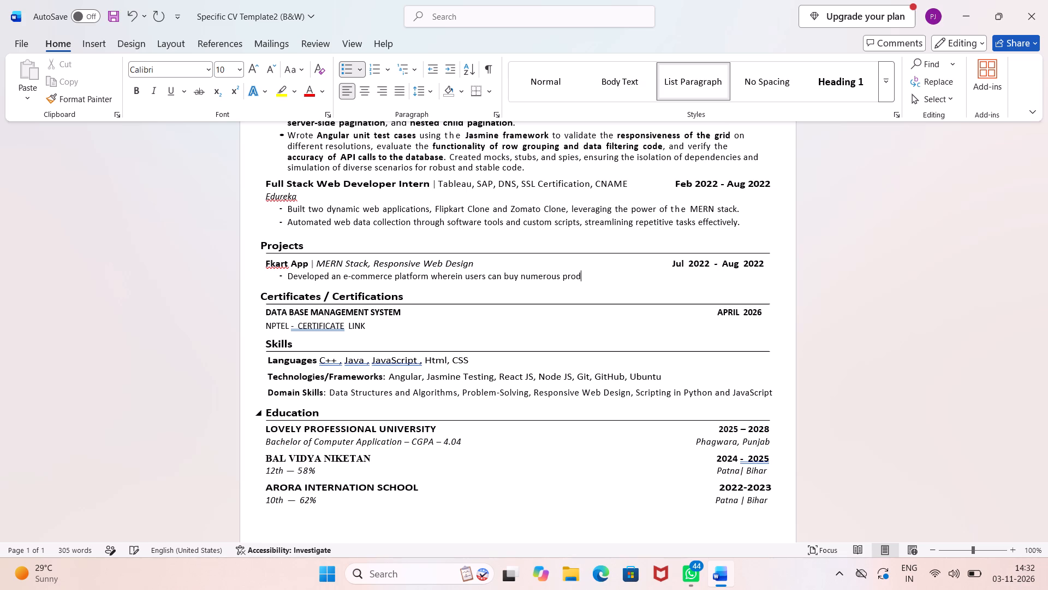
key(BackSpace)
key(BackSpace)
key(BackSpace)
key(BackSpace)
key(BackSpace)
key(BackSpace)
key(BackSpace)
key(BackSpace)
key(BackSpace)
key(BackSpace)
key(BackSpace)
key(BackSpace)
key(BackSpace)
key(BackSpace)
key(BackSpace)
key(BackSpace)
key(BackSpace)
key(BackSpace)
key(BackSpace)
key(BackSpace)
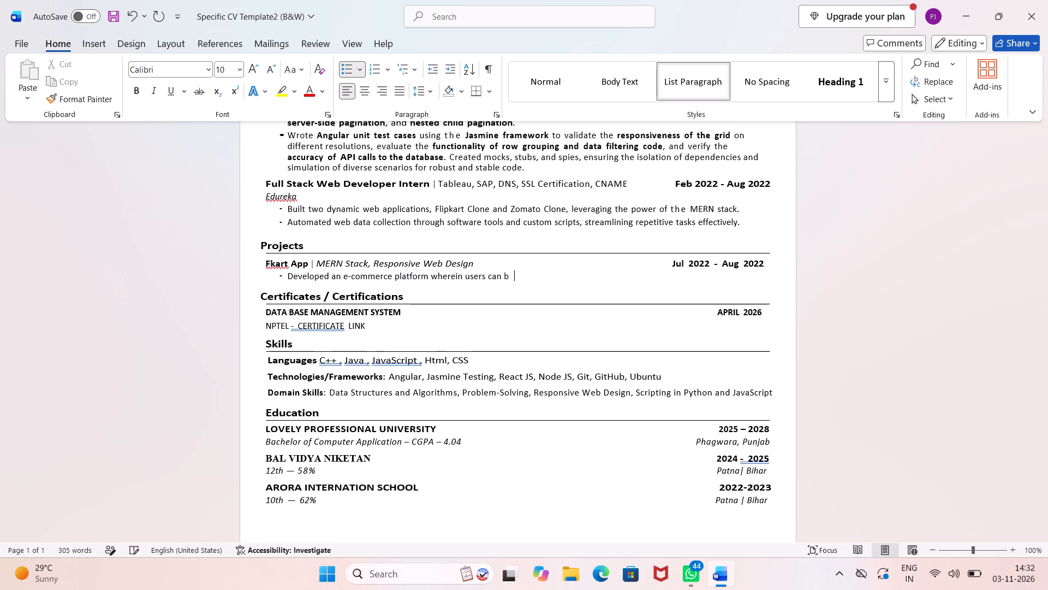
key(BackSpace)
key(BackSpace)
key(BackSpace)
key(BackSpace)
key(BackSpace)
key(BackSpace)
key(BackSpace)
key(BackSpace)
key(BackSpace)
key(BackSpace)
key(BackSpace)
key(BackSpace)
key(BackSpace)
key(BackSpace)
key(BackSpace)
key(BackSpace)
key(BackSpace)
key(BackSpace)
key(BackSpace)
key(BackSpace)
key(BackSpace)
key(BackSpace)
key(BackSpace)
key(BackSpace)
key(BackSpace)
key(BackSpace)
key(BackSpace)
key(BackSpace)
key(BackSpace)
key(BackSpace)
key(BackSpace)
key(BackSpace)
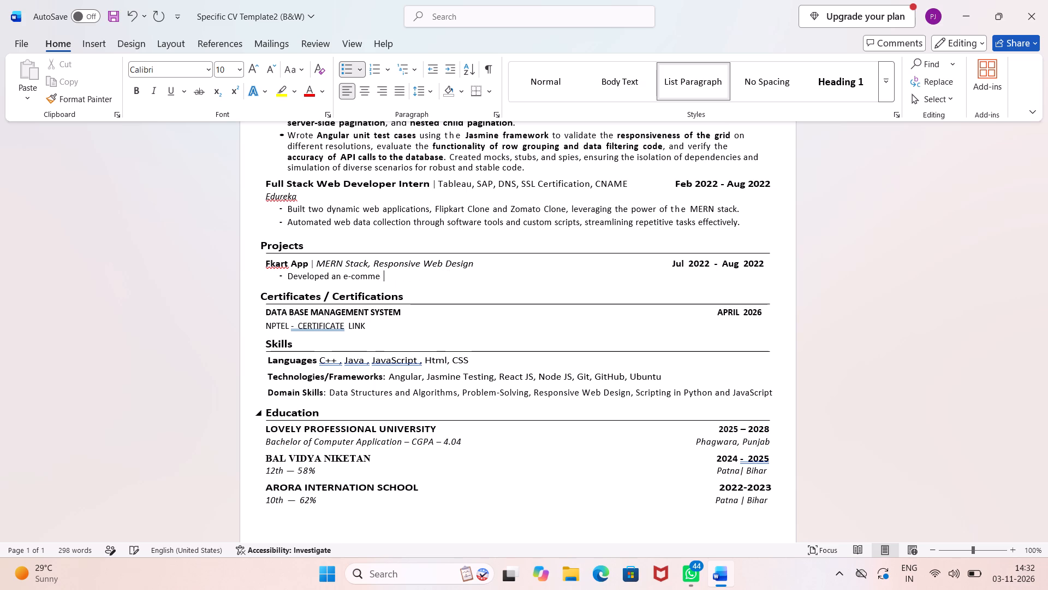
key(BackSpace)
key(BackSpace)
key(BackSpace)
key(BackSpace)
key(BackSpace)
key(BackSpace)
key(BackSpace)
key(BackSpace)
key(BackSpace)
key(BackSpace)
key(BackSpace)
key(BackSpace)
key(BackSpace)
key(BackSpace)
key(BackSpace)
key(BackSpace)
key(BackSpace)
key(BackSpace)
key(BackSpace)
key(BackSpace)
key(BackSpace)
key(BackSpace)
key(BackSpace)
key(BackSpace)
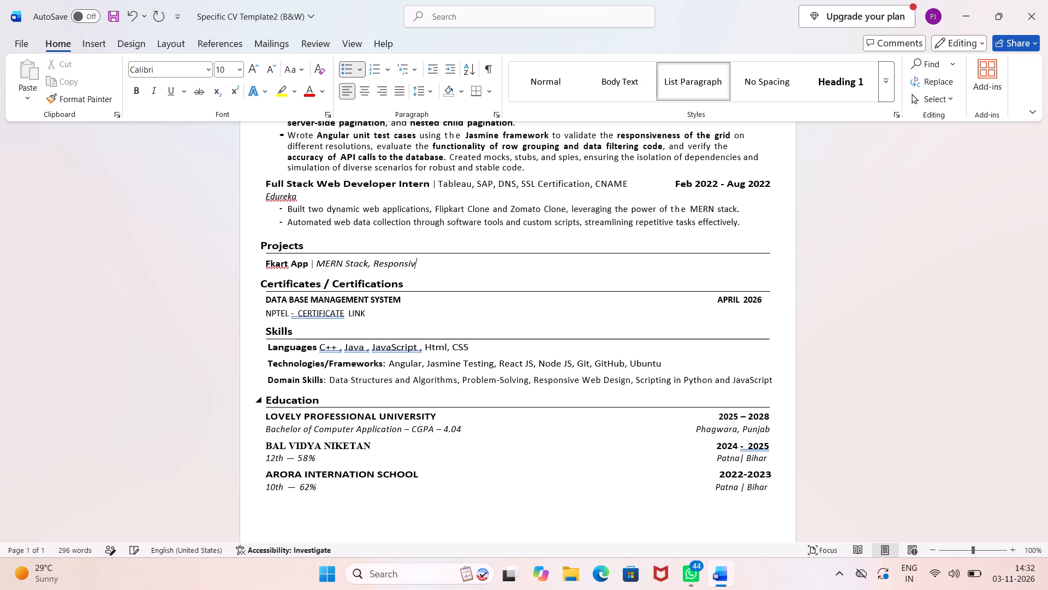
Clear the rest of the Fkart App title line, leaving an empty line under the Projects heading.
key(BackSpace)
key(BackSpace)
key(BackSpace)
key(BackSpace)
key(BackSpace)
key(BackSpace)
key(BackSpace)
key(BackSpace)
key(BackSpace)
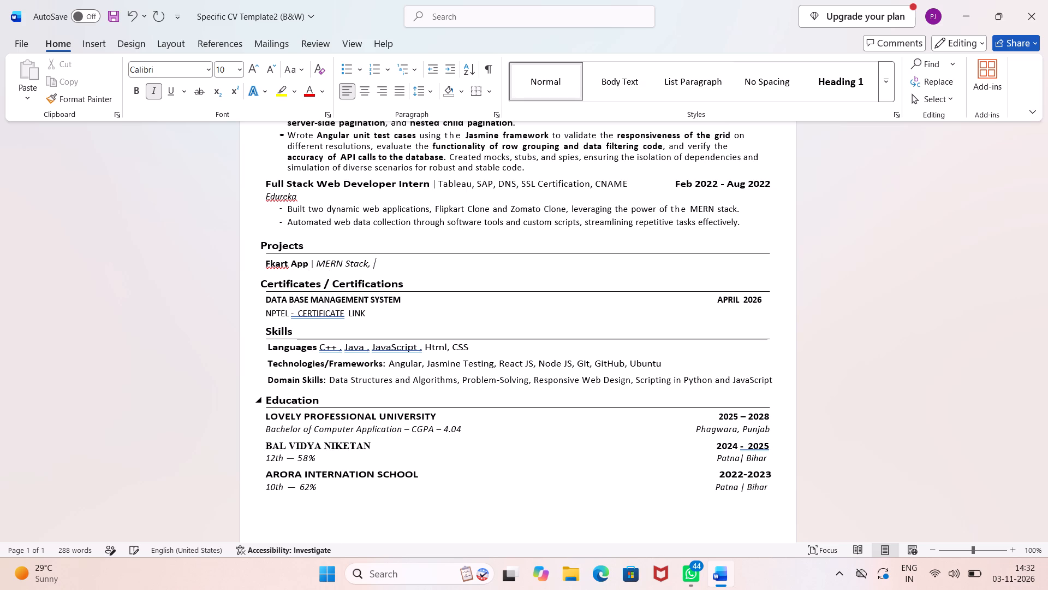
key(BackSpace)
key(BackSpace)
key(BackSpace)
key(BackSpace)
key(BackSpace)
key(BackSpace)
key(BackSpace)
key(BackSpace)
key(BackSpace)
key(BackSpace)
key(BackSpace)
key(BackSpace)
key(BackSpace)
key(BackSpace)
key(BackSpace)
key(BackSpace)
key(BackSpace)
key(BackSpace)
key(BackSpace)
key(BackSpace)
key(BackSpace)
key(BackSpace)
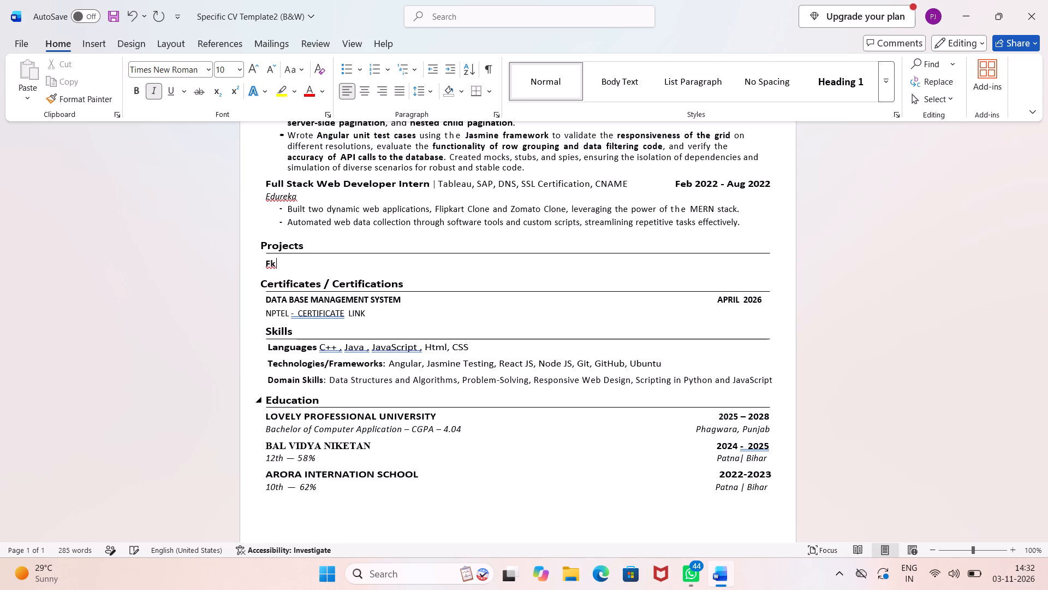
key(BackSpace)
key(BackSpace)
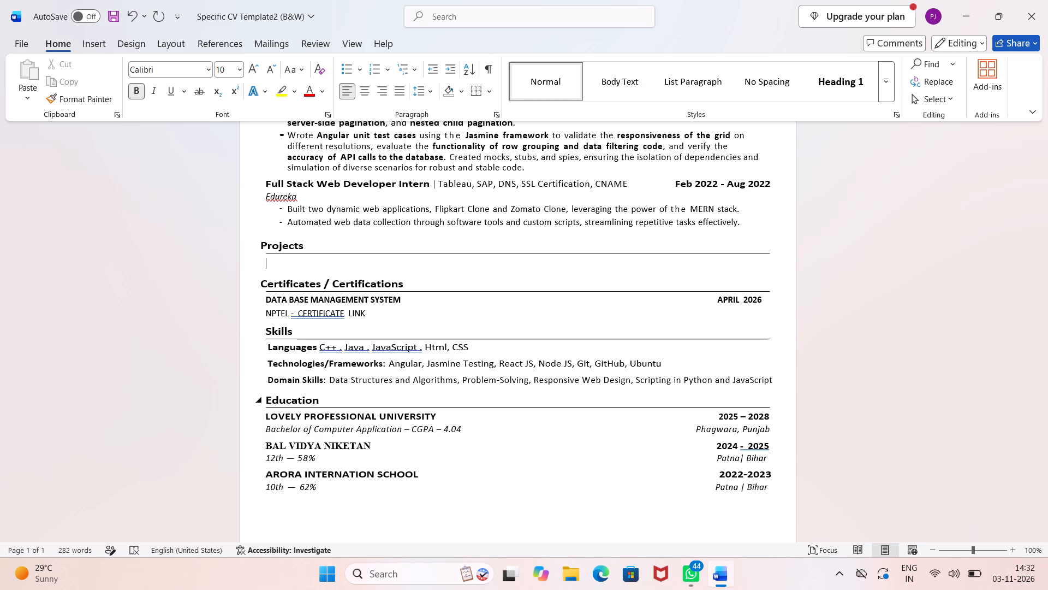
Start the new project title with "JK MOTEL Res" in bold on the empty line under Projects.
text(JK MOTEK)
key(BackSpace)
text(L)
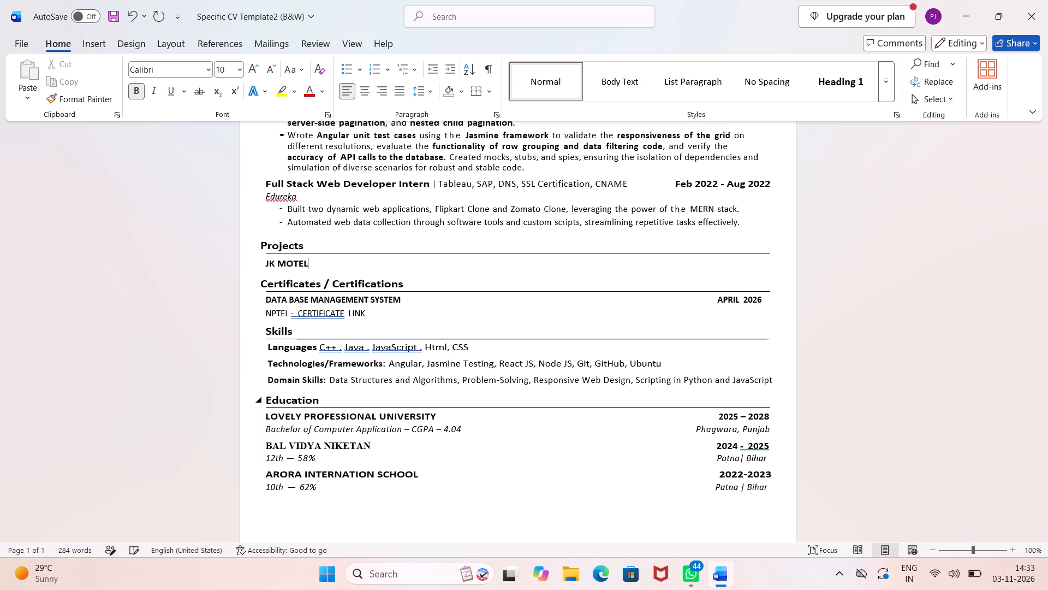
key(space)
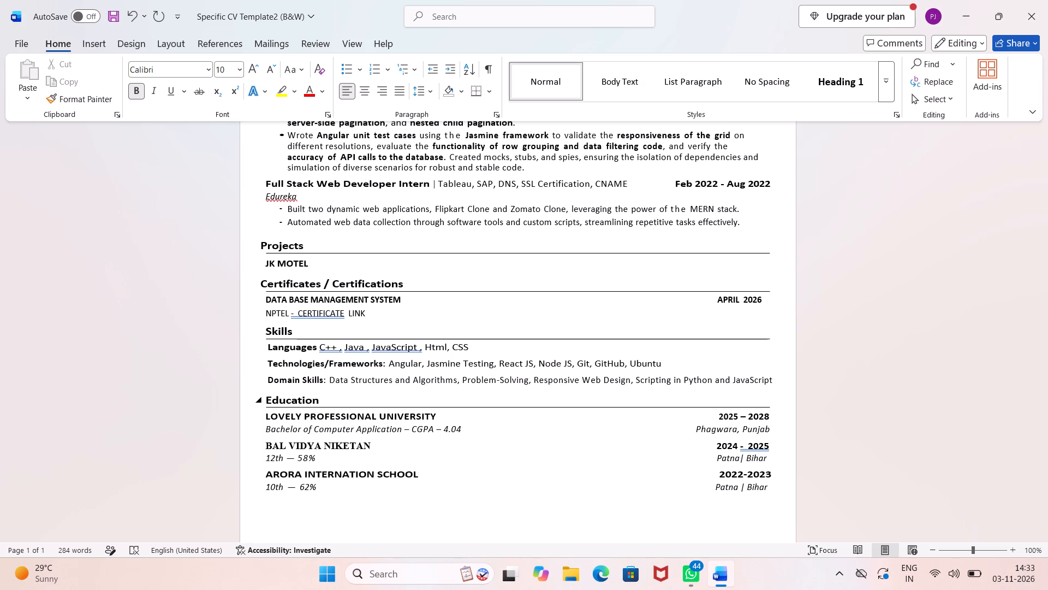
key(r)
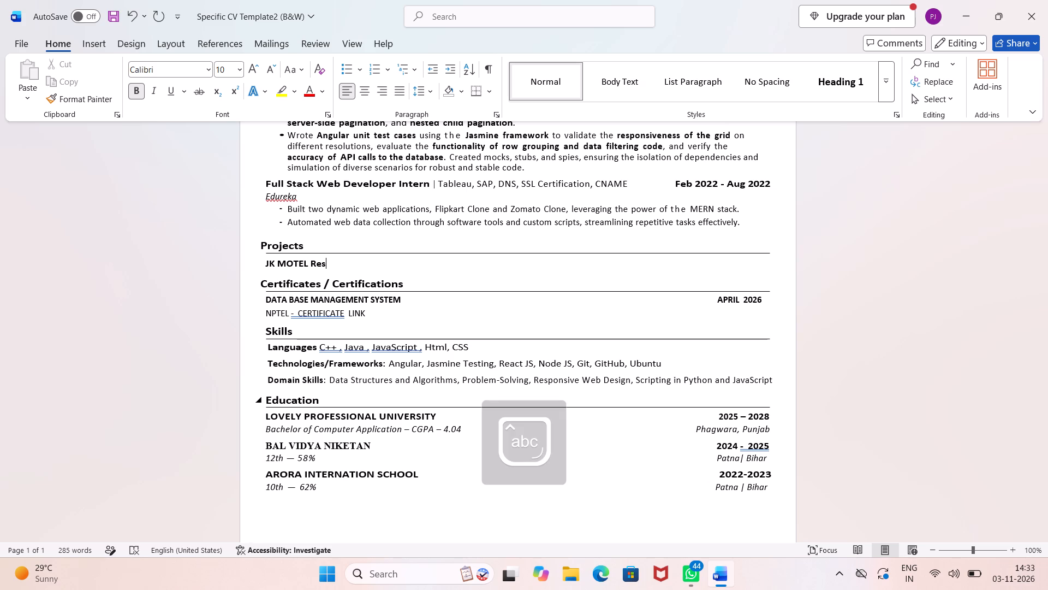
Rewrite the project title under Projects in mixed case, replacing "MOTEL Res" so that the line reads "JK Motel Rest".
key(BackSpace)
key(BackSpace)
key(BackSpace)
key(BackSpace)
key(BackSpace)
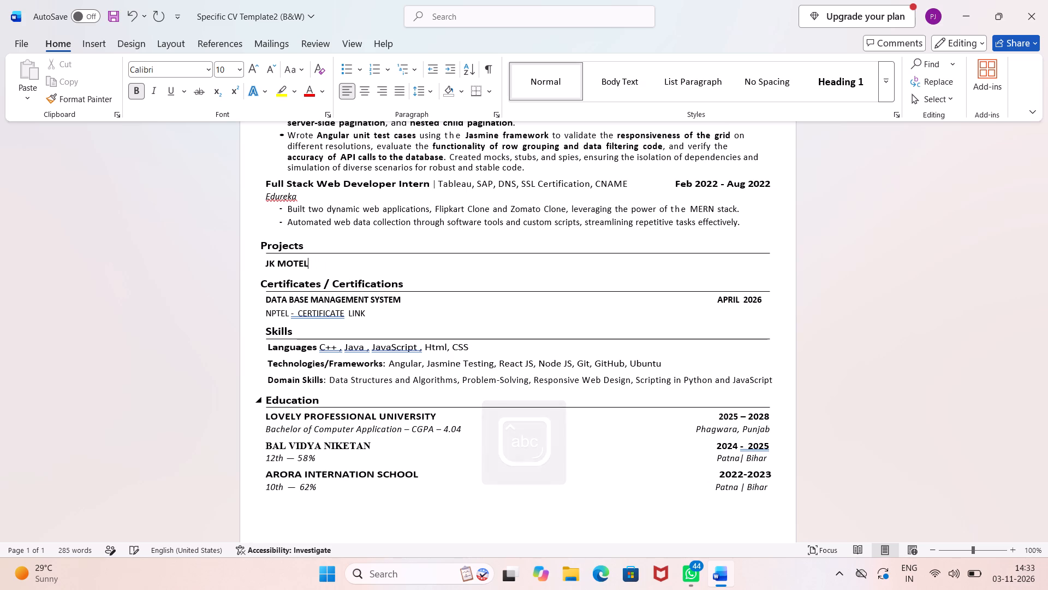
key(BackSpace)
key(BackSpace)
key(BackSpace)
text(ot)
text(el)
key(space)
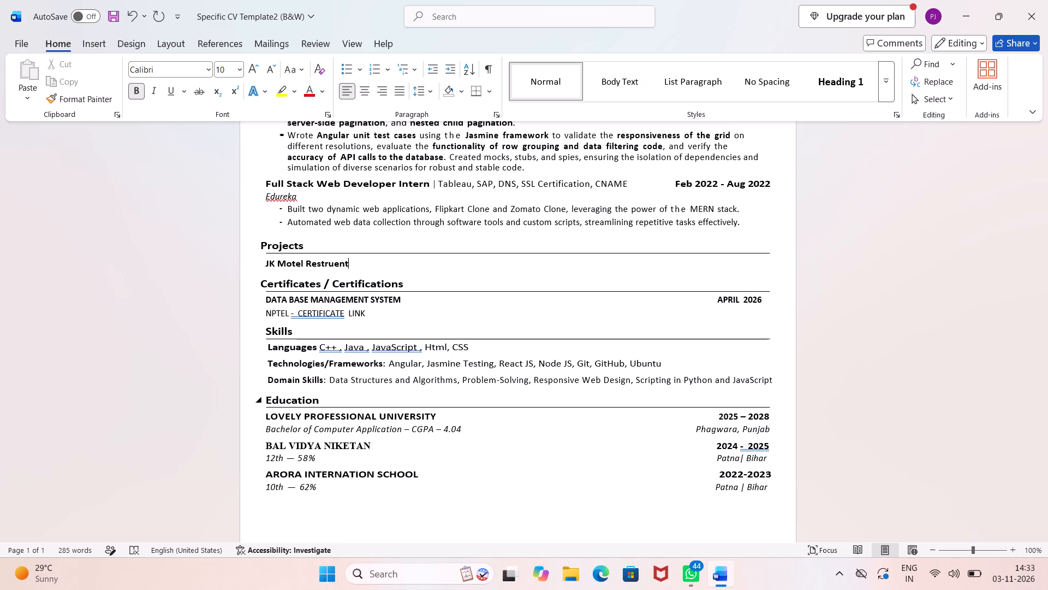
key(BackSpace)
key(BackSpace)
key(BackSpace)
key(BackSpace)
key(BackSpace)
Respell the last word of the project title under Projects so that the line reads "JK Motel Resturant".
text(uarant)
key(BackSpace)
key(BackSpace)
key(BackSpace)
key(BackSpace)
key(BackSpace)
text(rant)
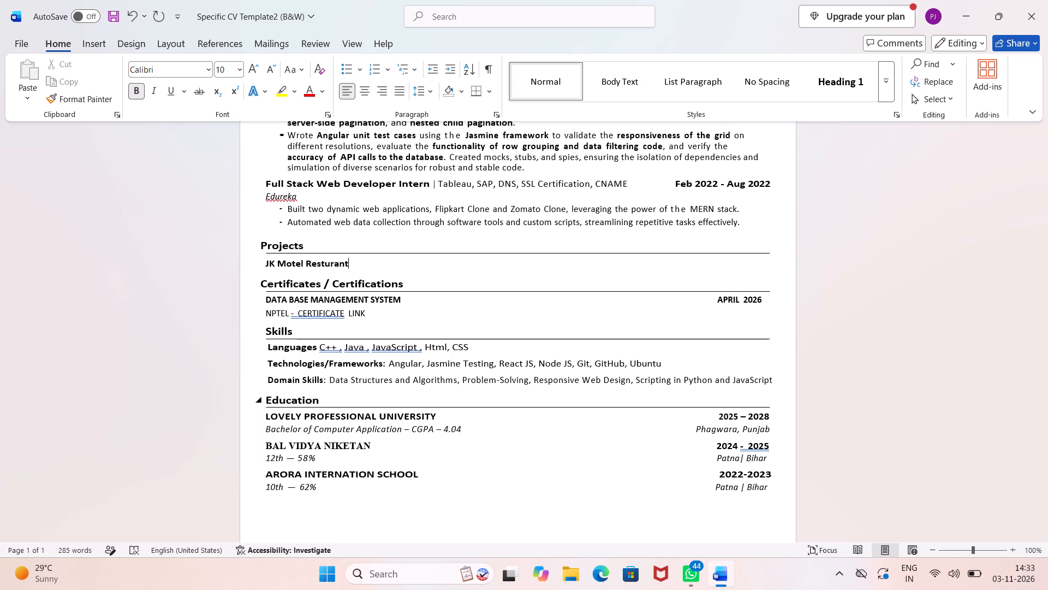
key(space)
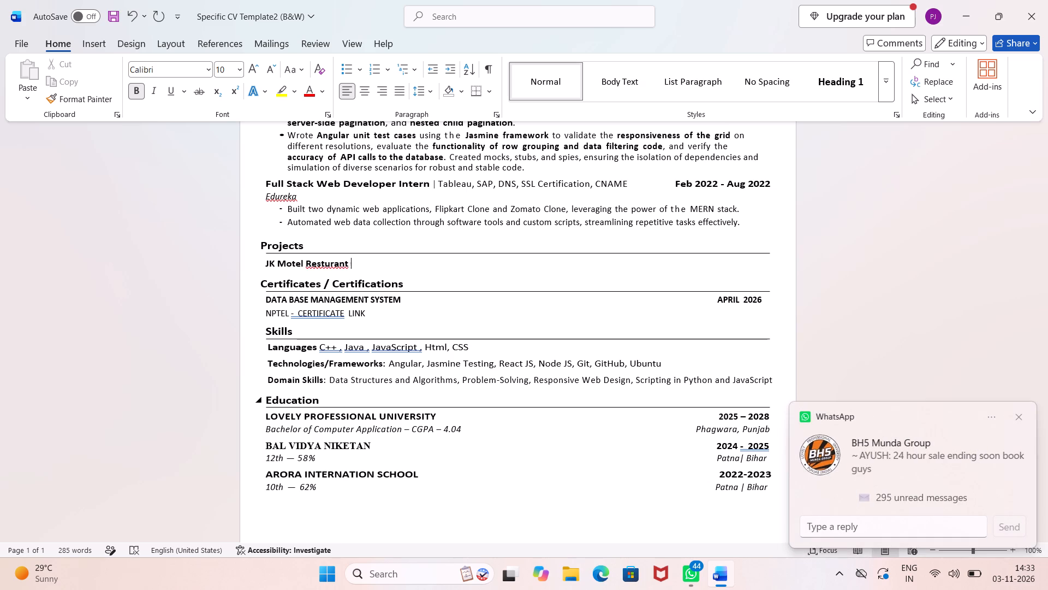
Delete the word "Resturant" from the project title under Projects, leaving "JK Motel".
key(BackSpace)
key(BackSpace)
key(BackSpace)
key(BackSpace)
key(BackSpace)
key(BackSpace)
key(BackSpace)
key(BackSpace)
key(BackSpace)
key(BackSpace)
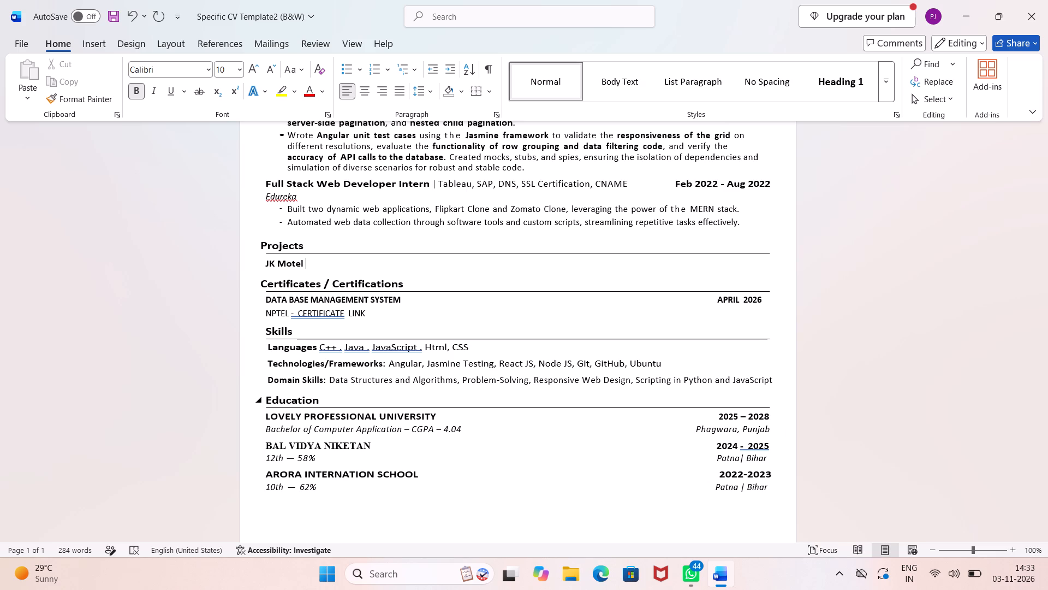
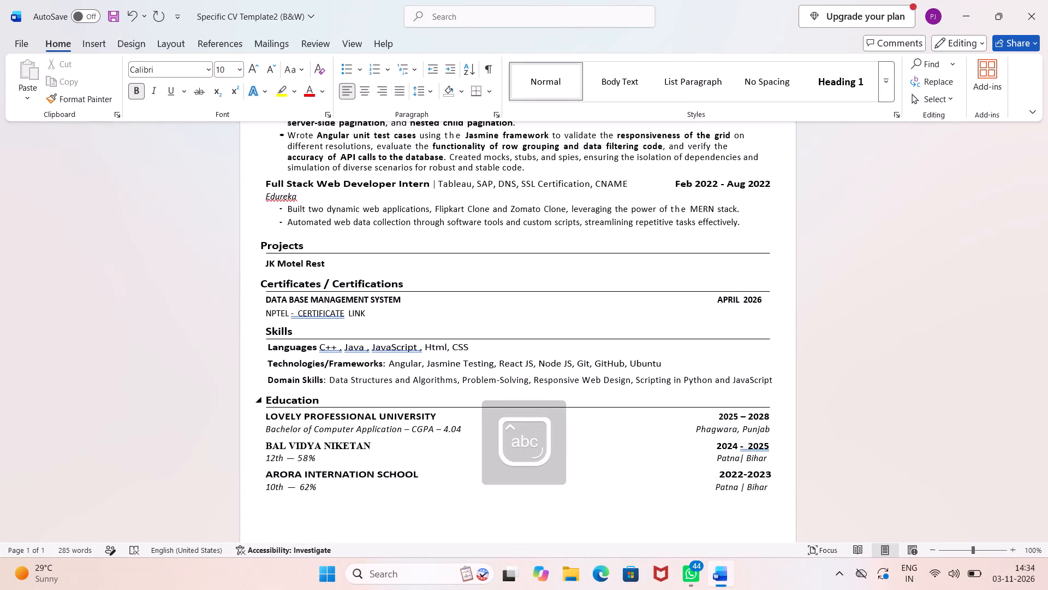
Complete the project title under Projects so that it reads "JK Motel Resturant".
text(ursnt)
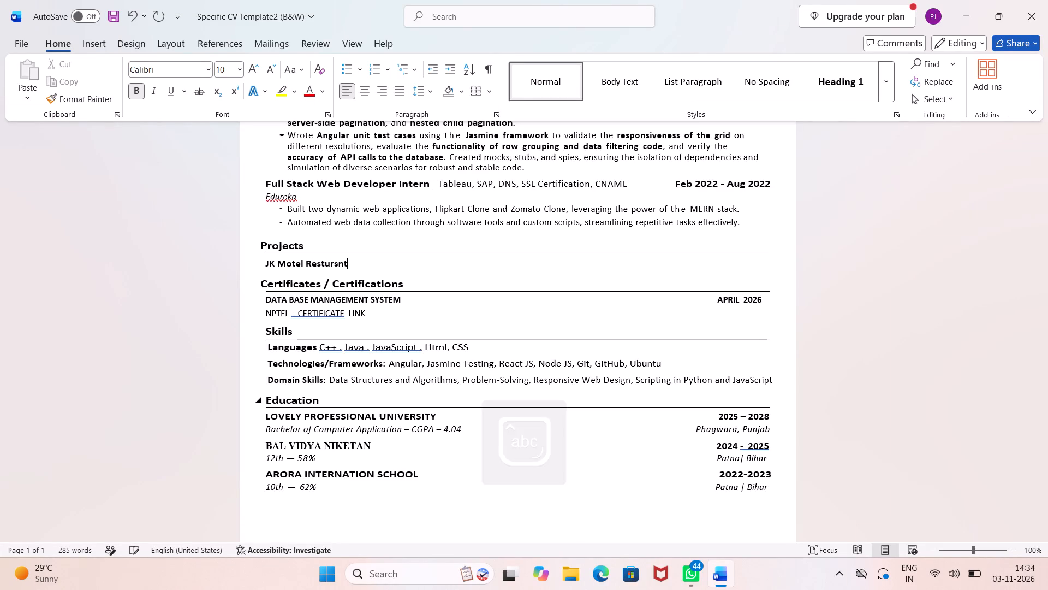
key(BackSpace)
key(BackSpace)
key(BackSpace)
text(ant)
Add a vertical bar separator after the project title, followed by the technologies "HTML , CSS" in capitals.
key(space)
text(|)
key(space)
key(space)
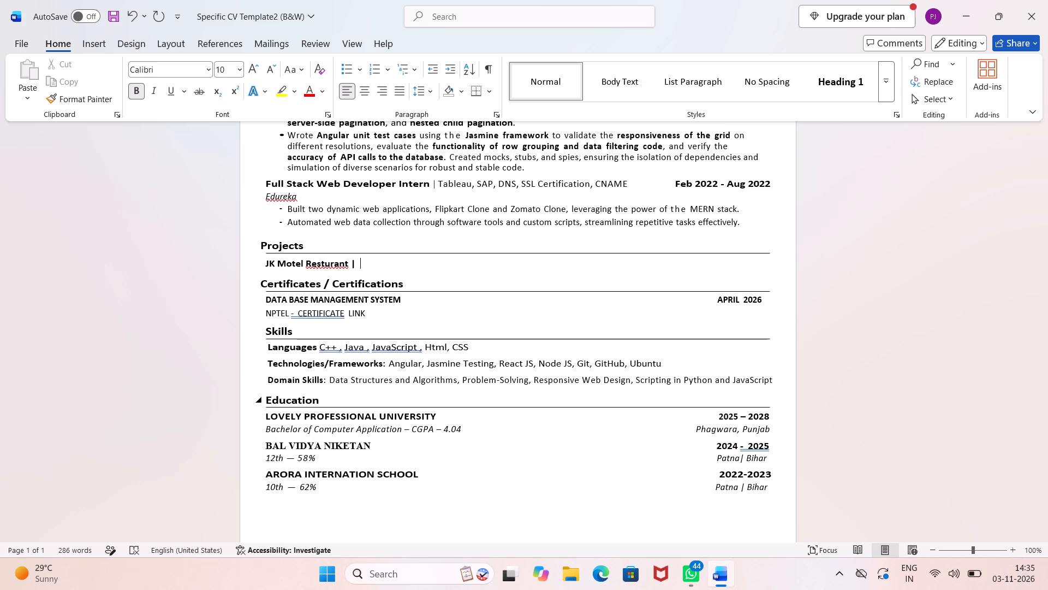
key(BackSpace)
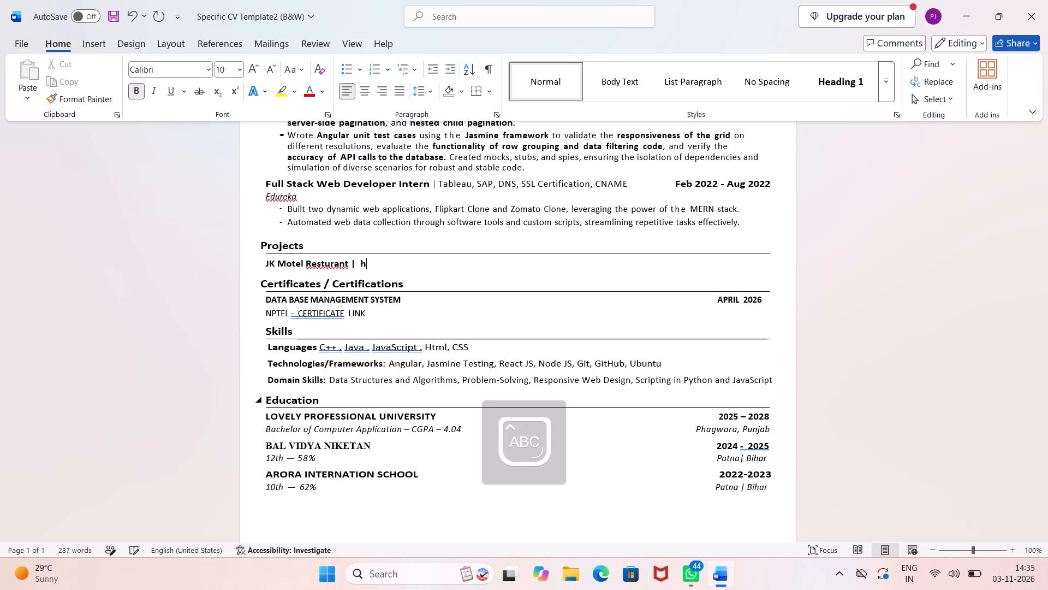
key(BackSpace)
text(HTML)
key(space)
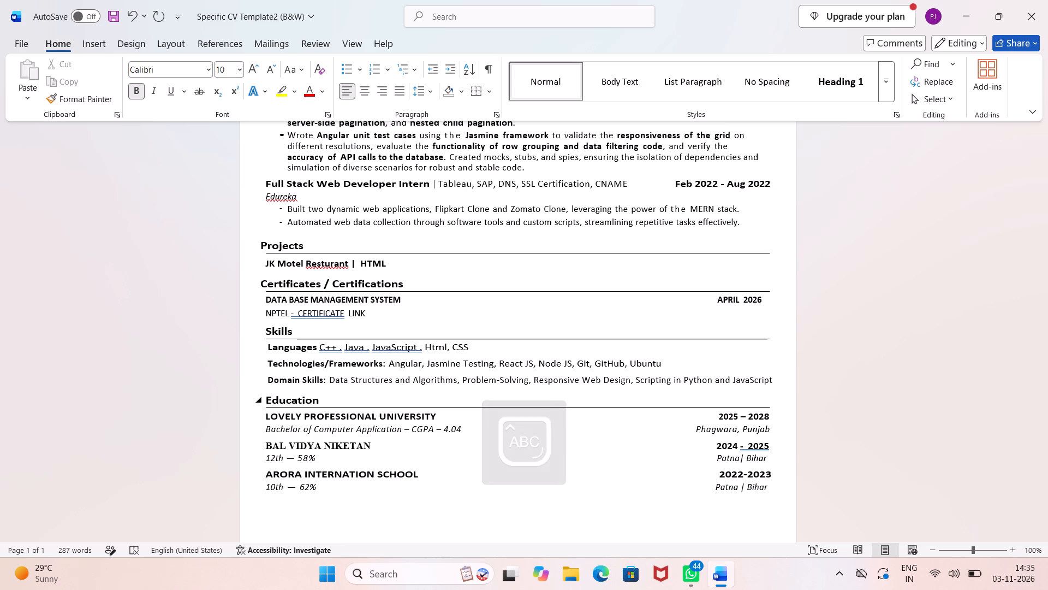
text(,)
key(space)
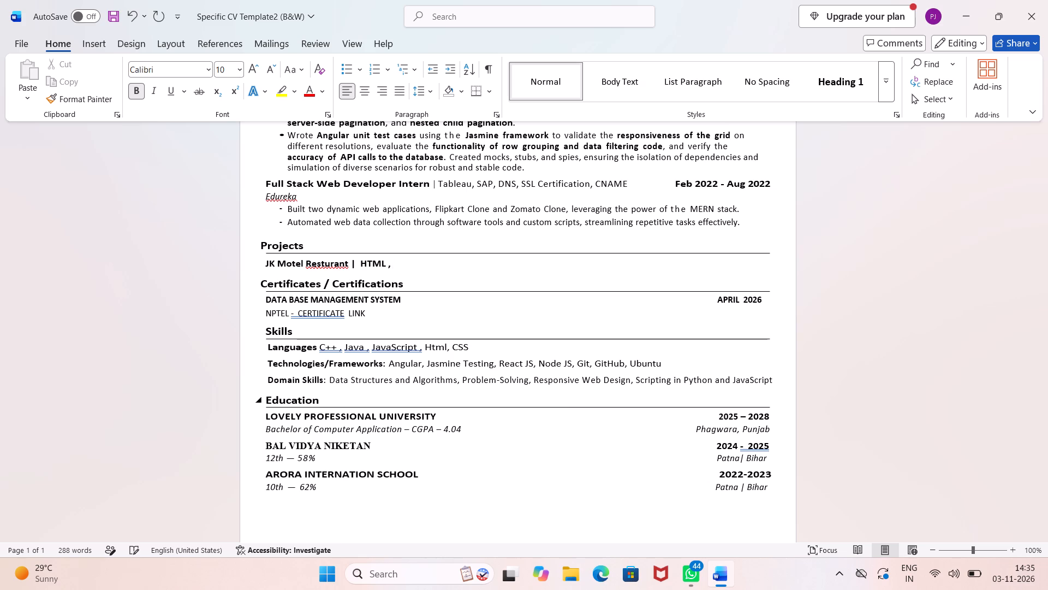
text(CSS)
key(space)
Extend the project's technology list after CSS with "MONGODB, JAVASCRIPT", separating the entries with commas.
key(period)
text(MO)
key(BackSpace)
key(BackSpace)
key(BackSpace)
key(BackSpace)
text(,)
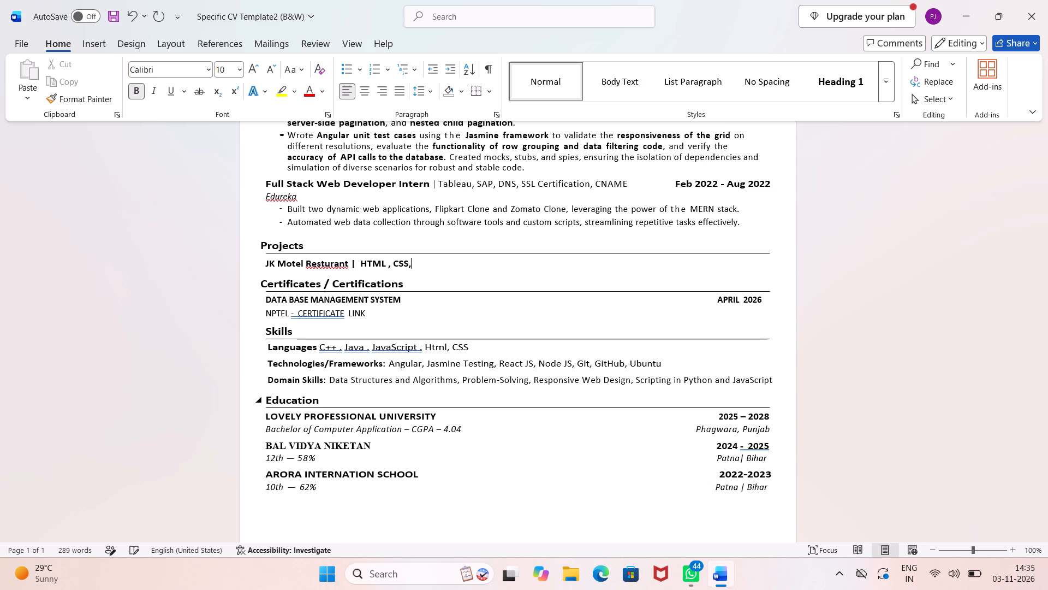
key(space)
text(MONGO)
text(DB)
key(space)
key(BackSpace)
text(,)
key(space)
text(JVA)
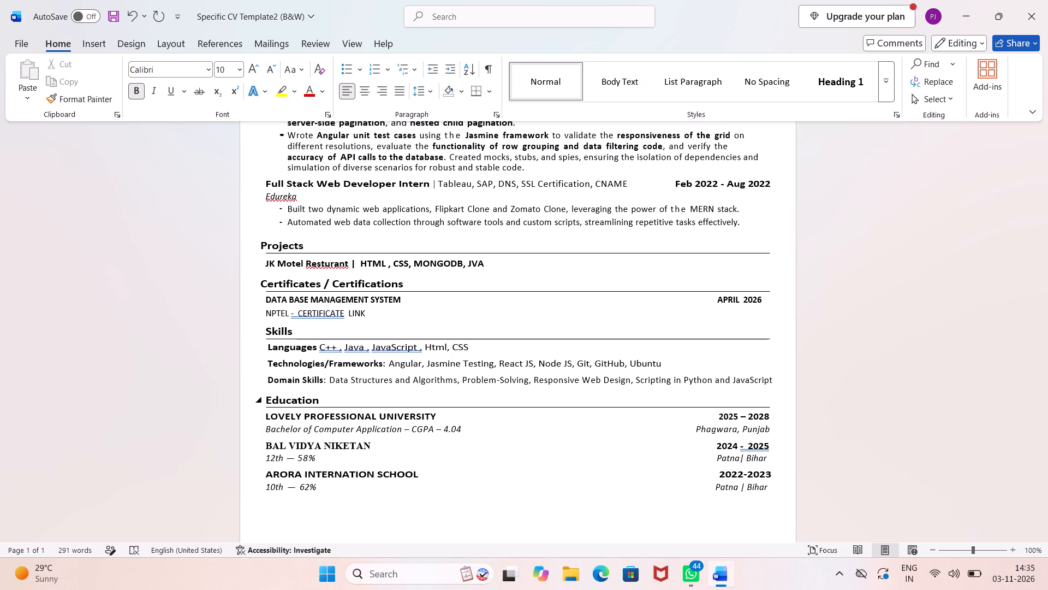
key(BackSpace)
key(BackSpace)
text(AVASCRIPT)
Add the date range "SEP 2026 – NOV 2026" at the far end of the project title line, with an extra space after the dash.
key(space)
key(space)
key(space)
key(space)
key(space)
key(space)
key(space)
key(space)
key(space)
key(space)
key(space)
key(space)
key(space)
key(space)
key(space)
key(space)
key(space)
key(space)
key(space)
key(space)
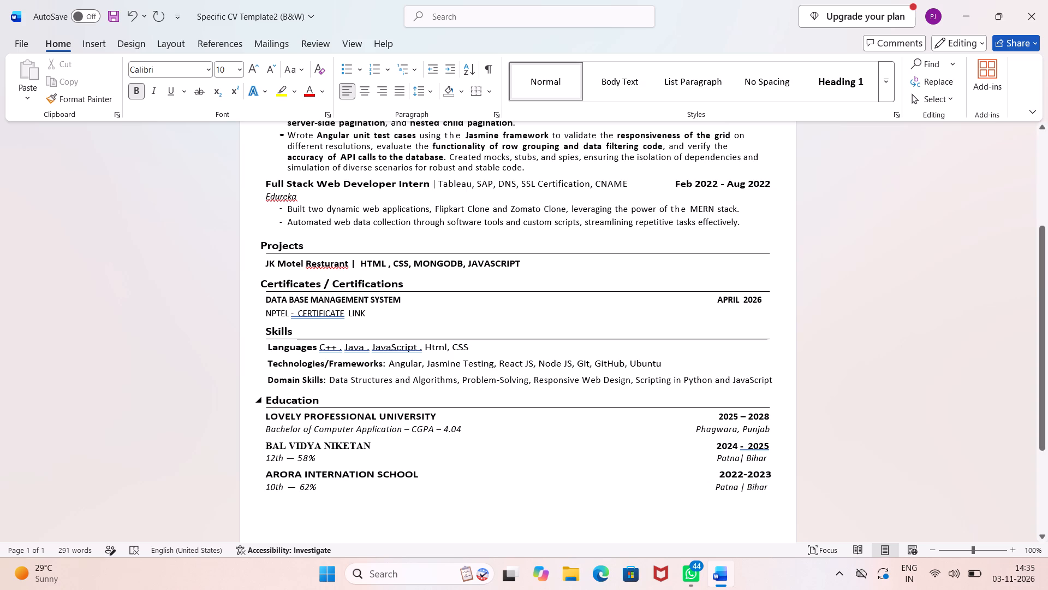
text(SEP 2026)
key(space)
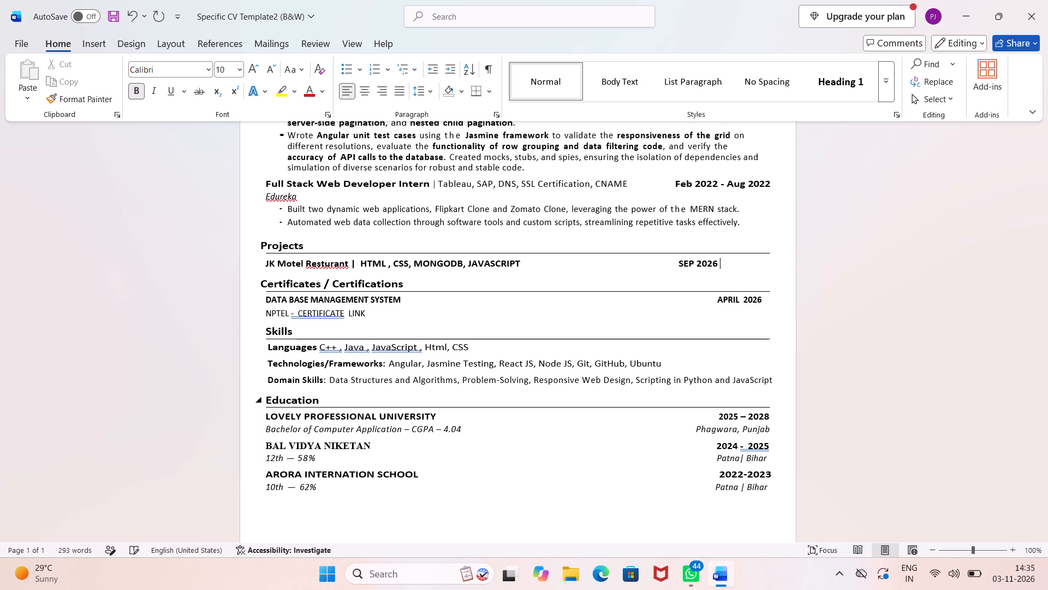
text(-)
key(space)
text(NOV)
key(space)
text(2026)
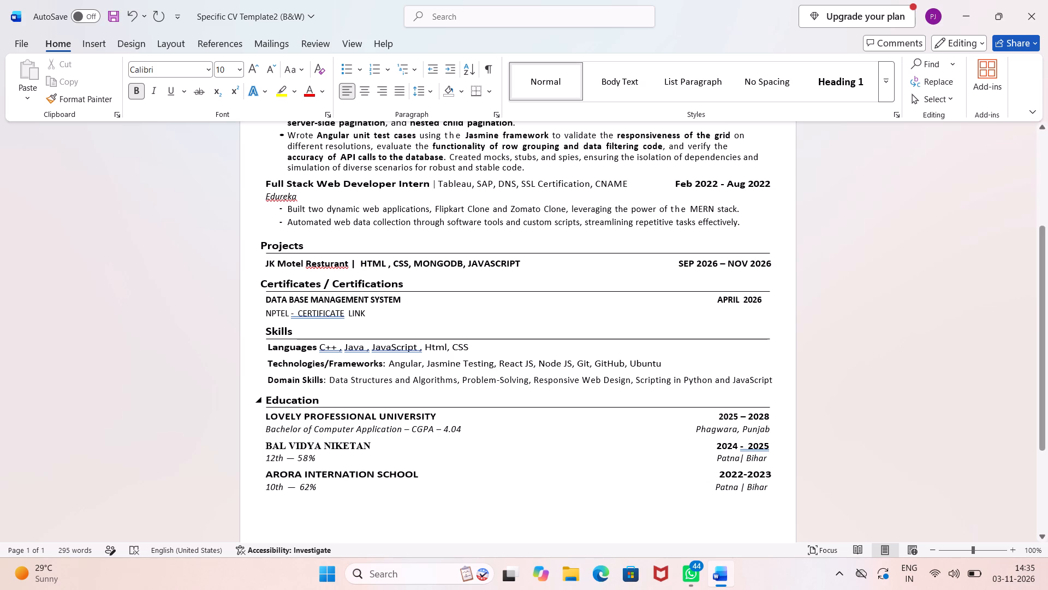
click(724, 261)
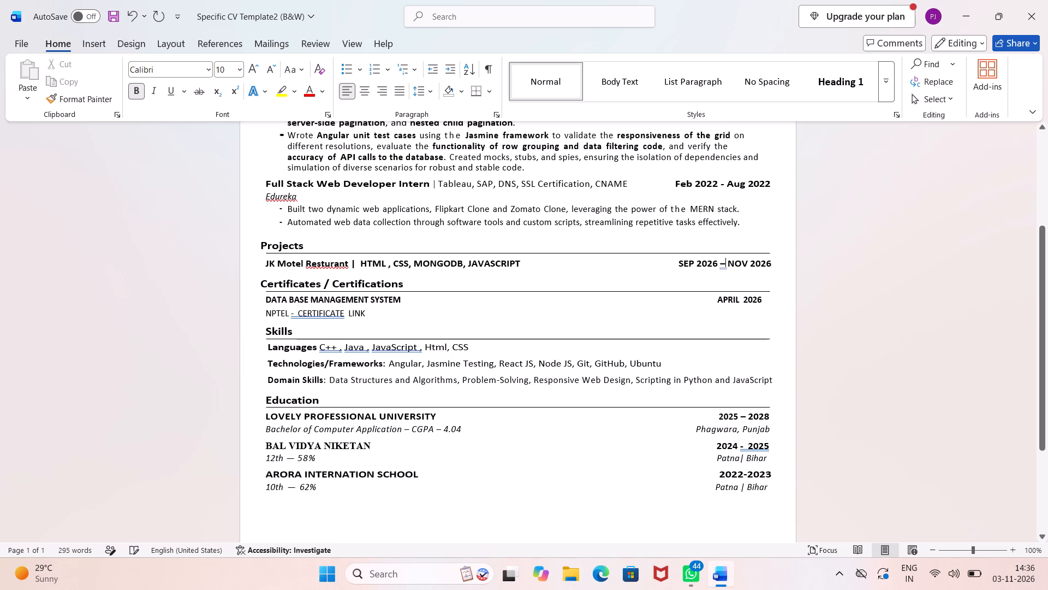
key(space)
Insert an empty line below the JK Motel project title line, after its date range.
click(573, 263)
click(779, 262)
key(Return)
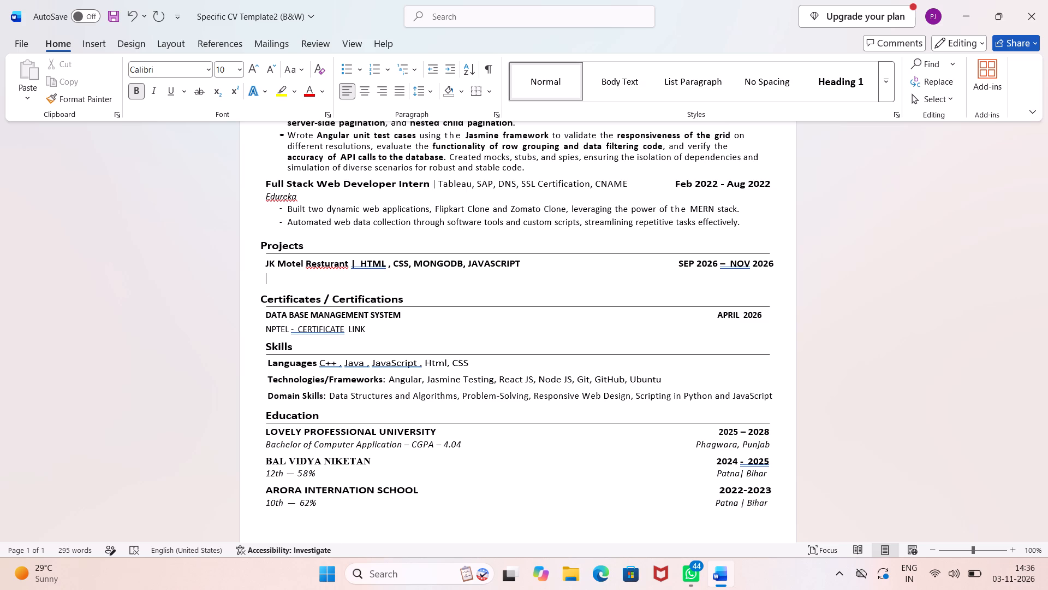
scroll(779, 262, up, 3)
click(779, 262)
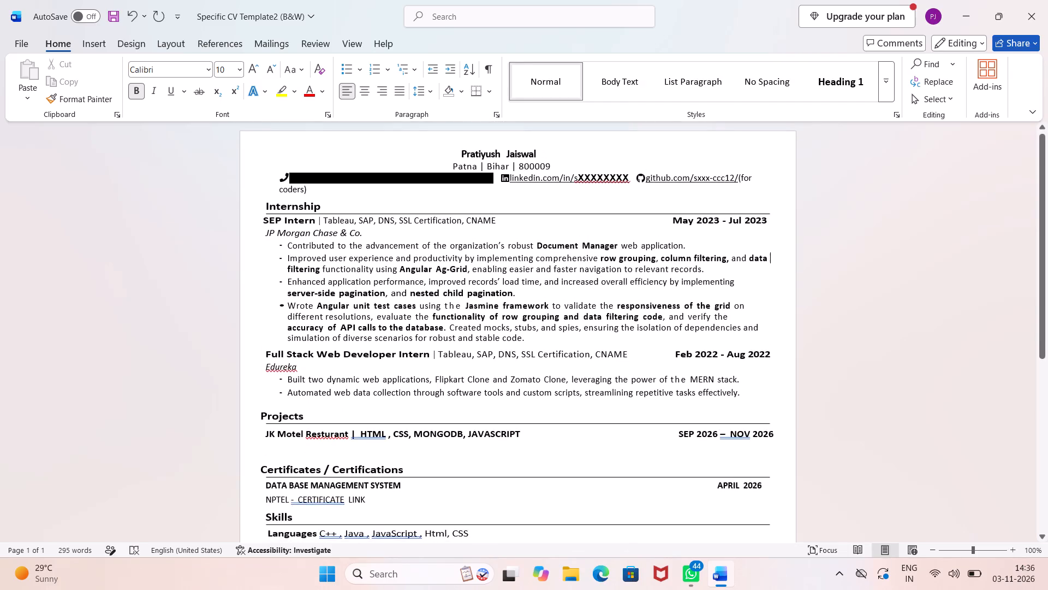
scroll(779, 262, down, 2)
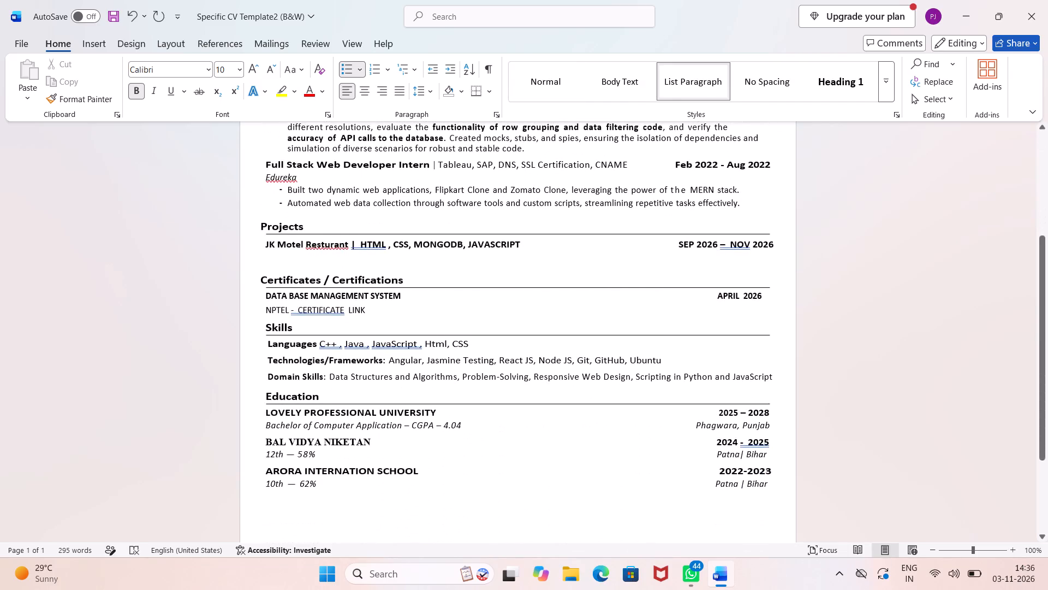
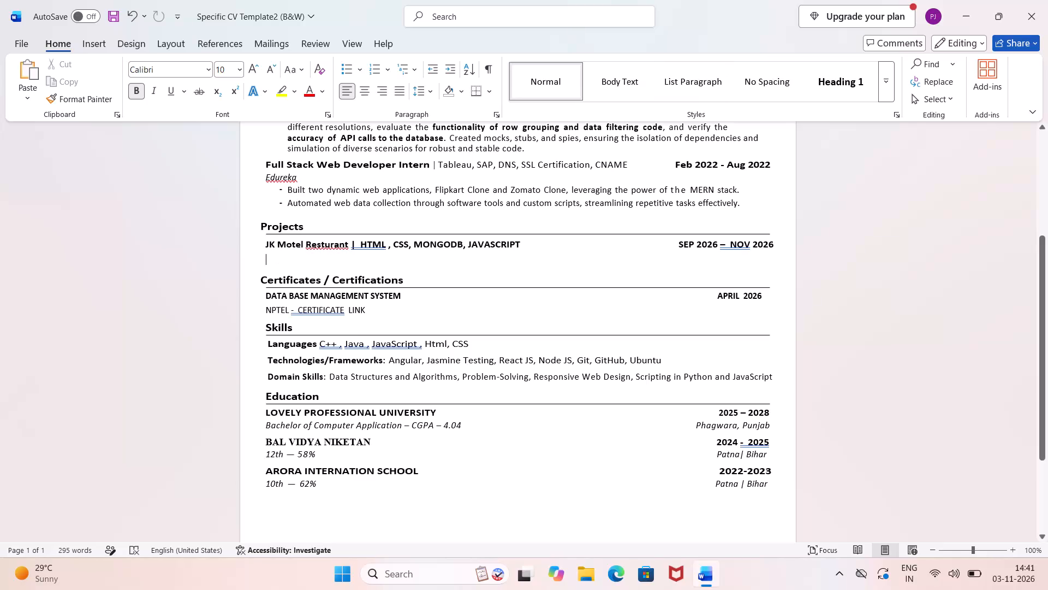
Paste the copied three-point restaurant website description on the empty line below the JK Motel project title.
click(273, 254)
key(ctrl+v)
Review how the pasted project description looks against the internship, certificate, skills and education sections of the CV.
scroll(273, 254, right, 1)
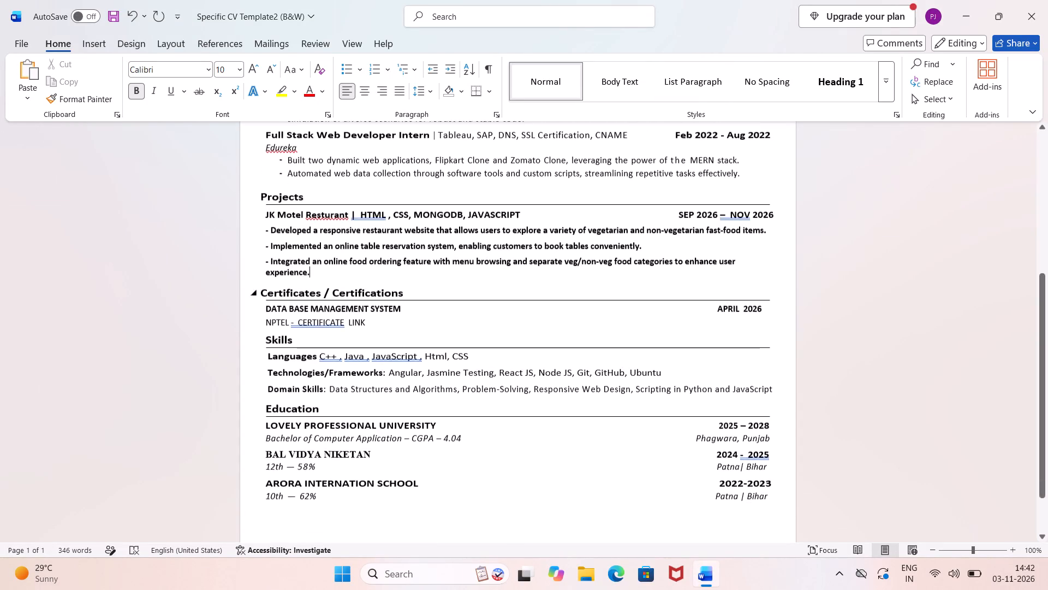
scroll(273, 254, right, 1)
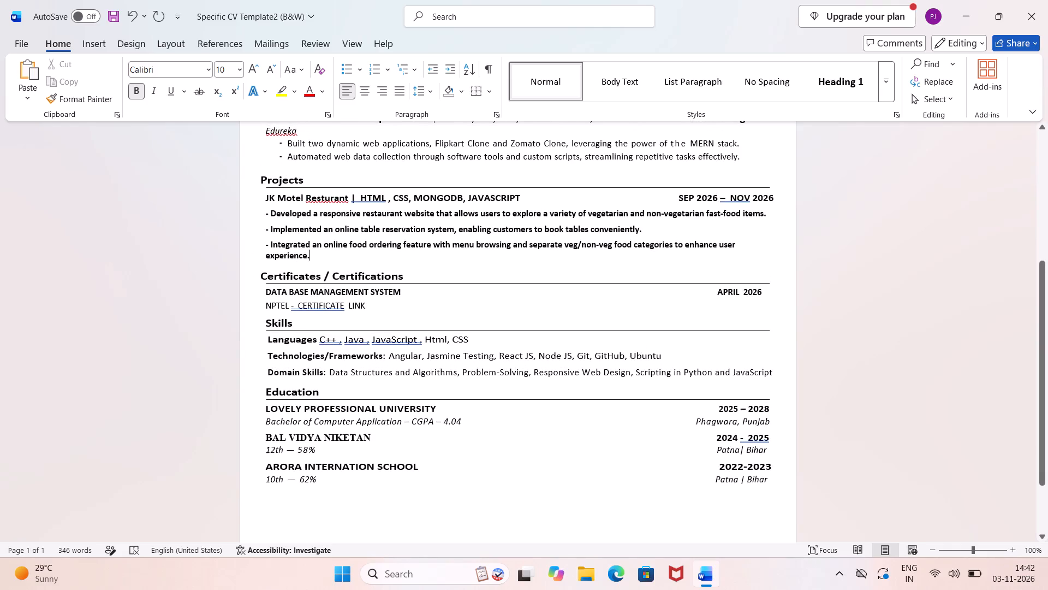
scroll(442, 262, up, 1)
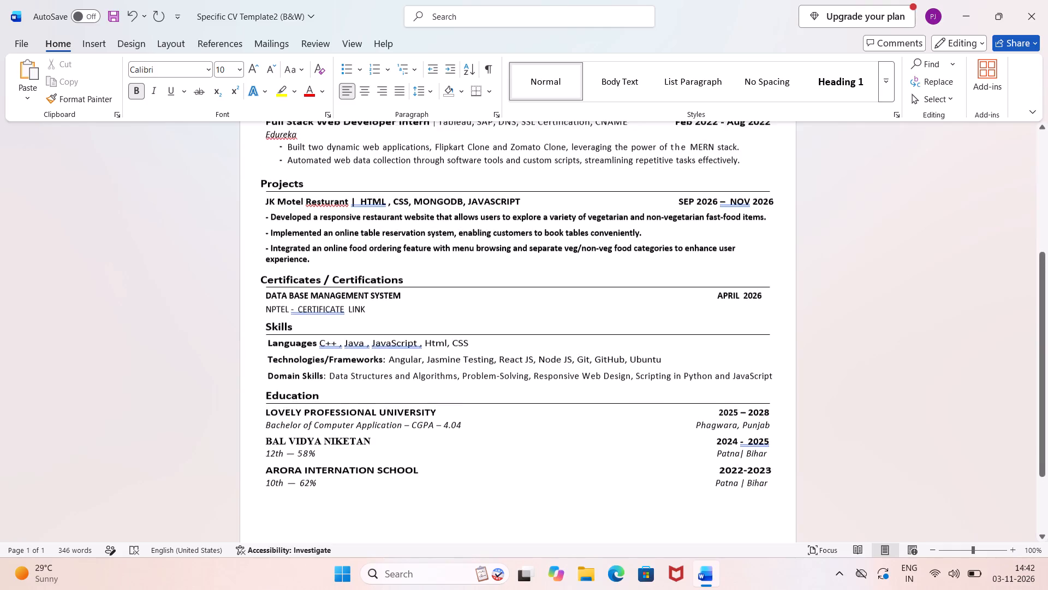
scroll(442, 262, up, 3)
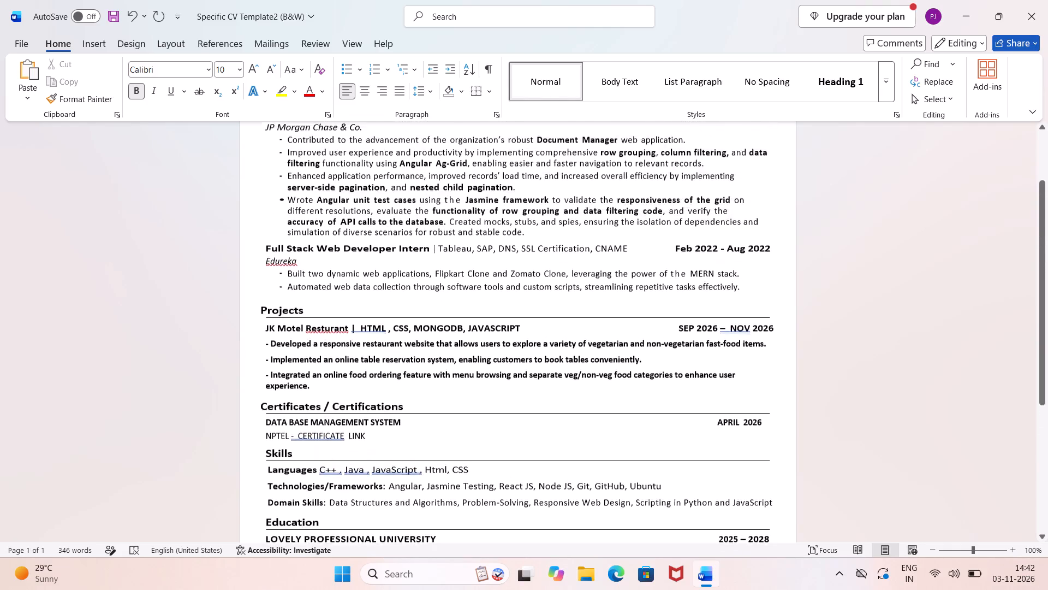
scroll(442, 262, up, 1)
scroll(442, 262, down, 1)
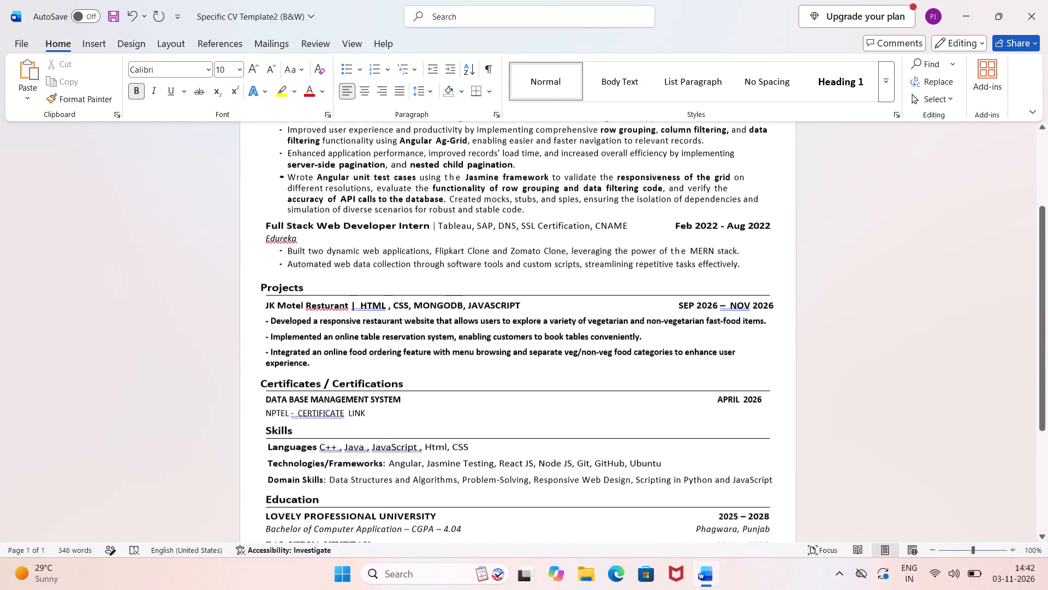
scroll(442, 262, down, 2)
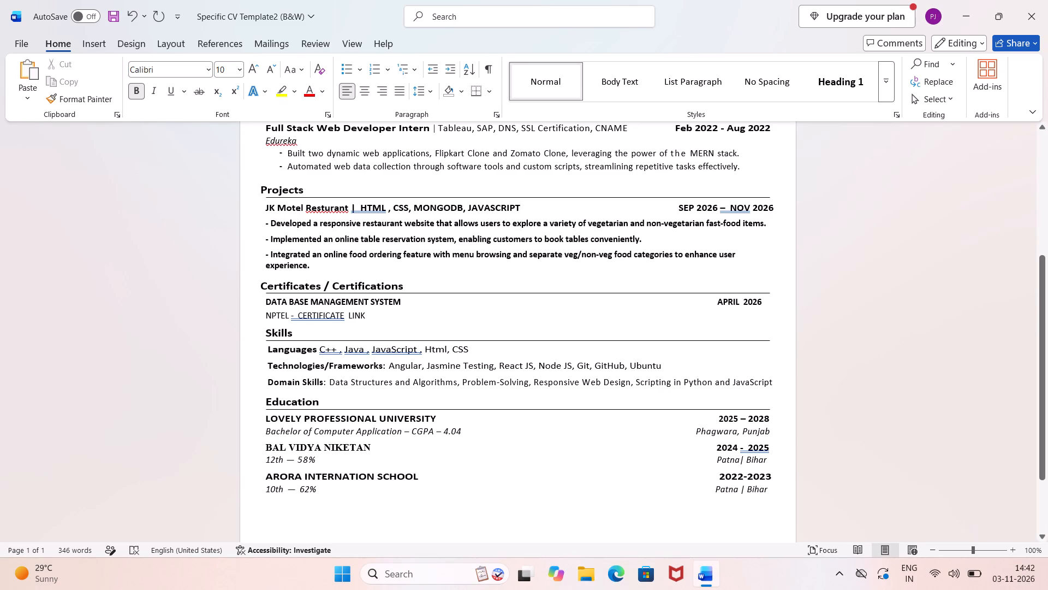
scroll(480, 357, up, 2)
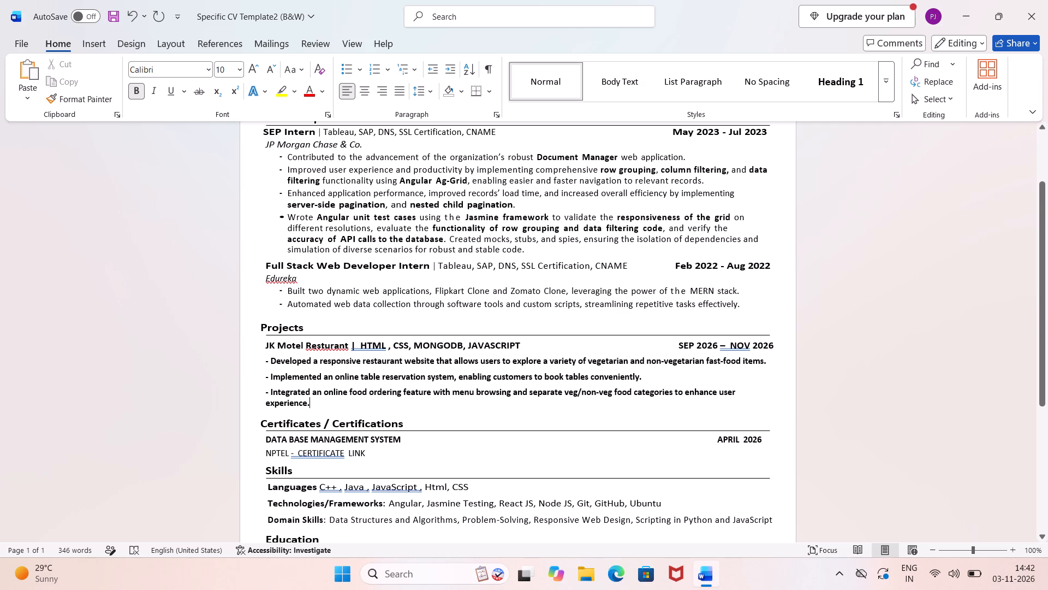
scroll(384, 447, right, 1)
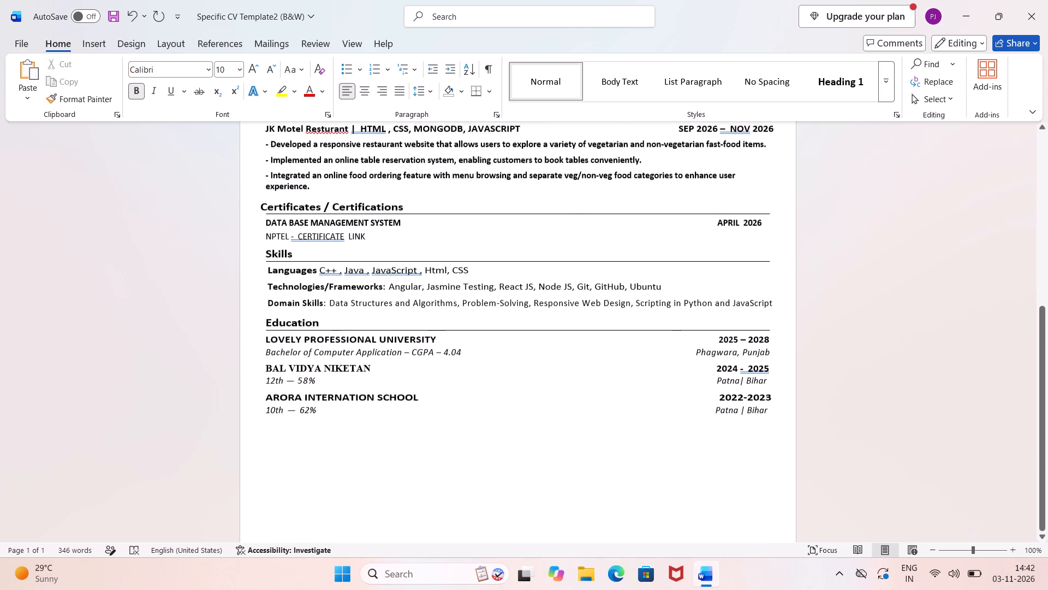
scroll(384, 447, right, 1)
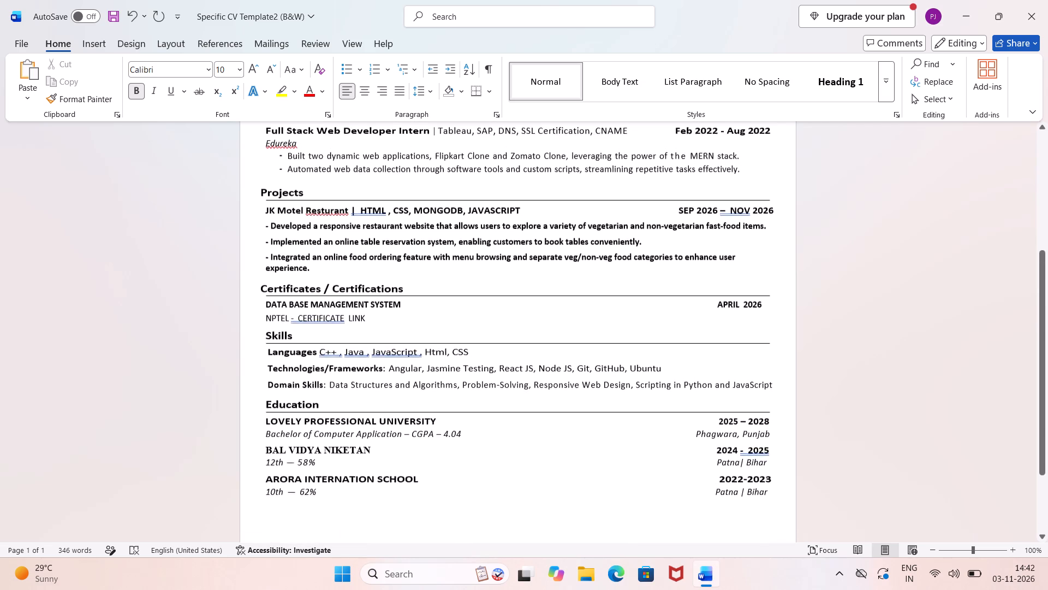
scroll(384, 447, right, 1)
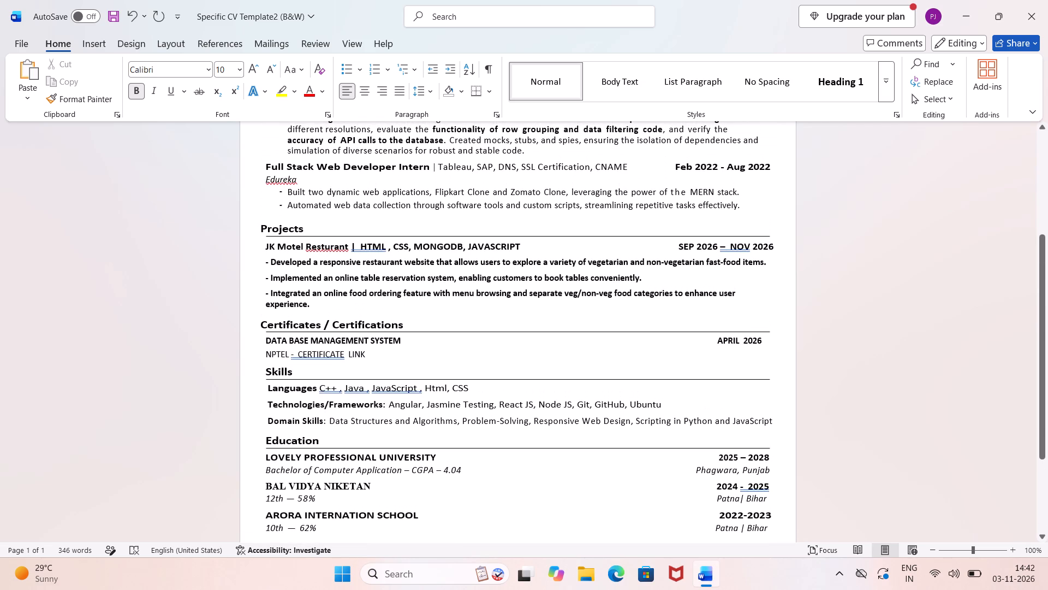
scroll(384, 447, up, 3)
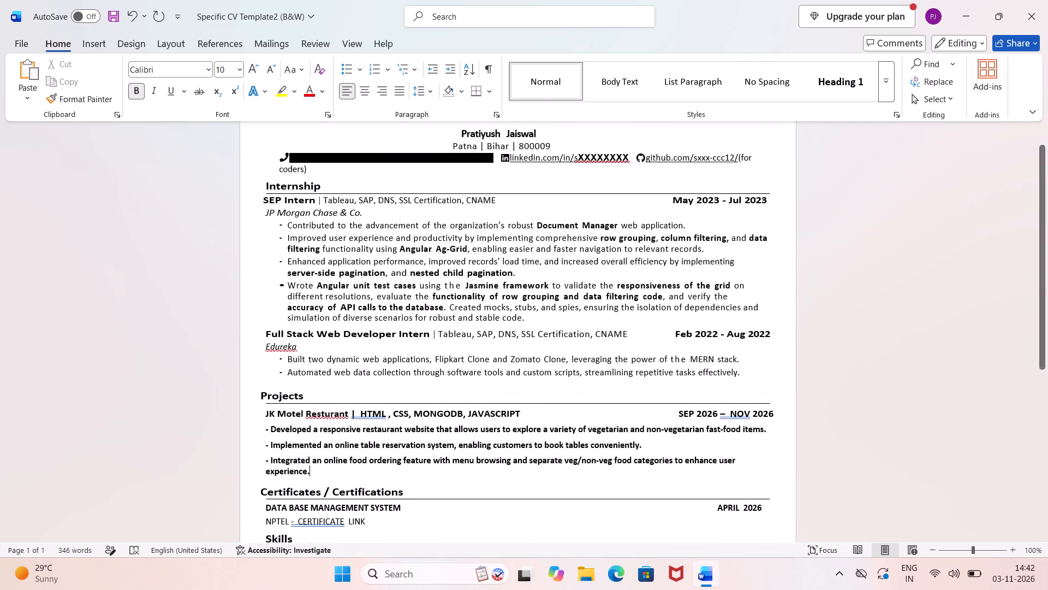
scroll(384, 447, right, 1)
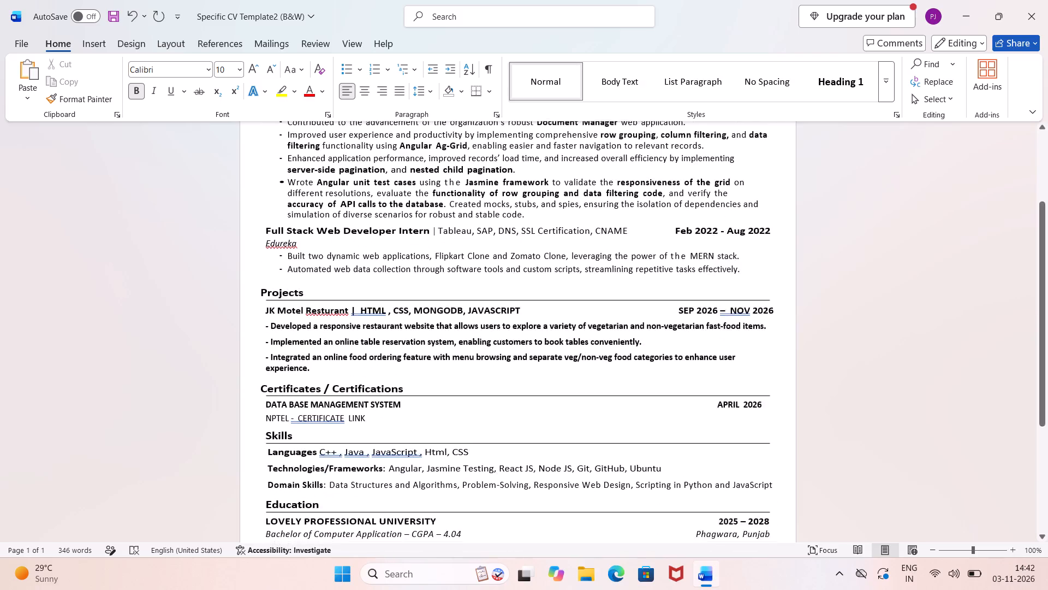
scroll(384, 447, right, 1)
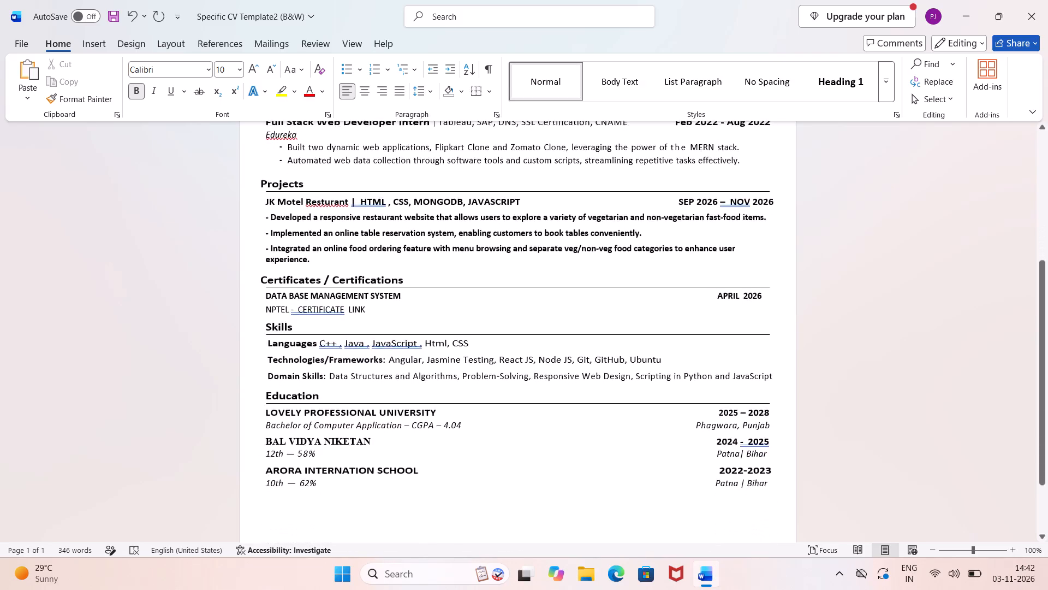
scroll(384, 447, right, 1)
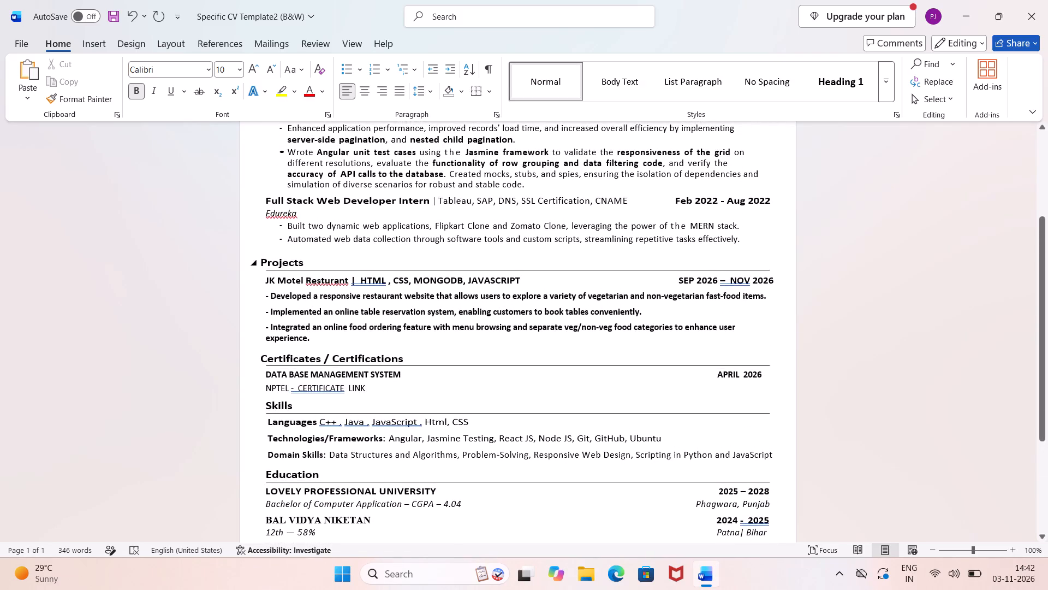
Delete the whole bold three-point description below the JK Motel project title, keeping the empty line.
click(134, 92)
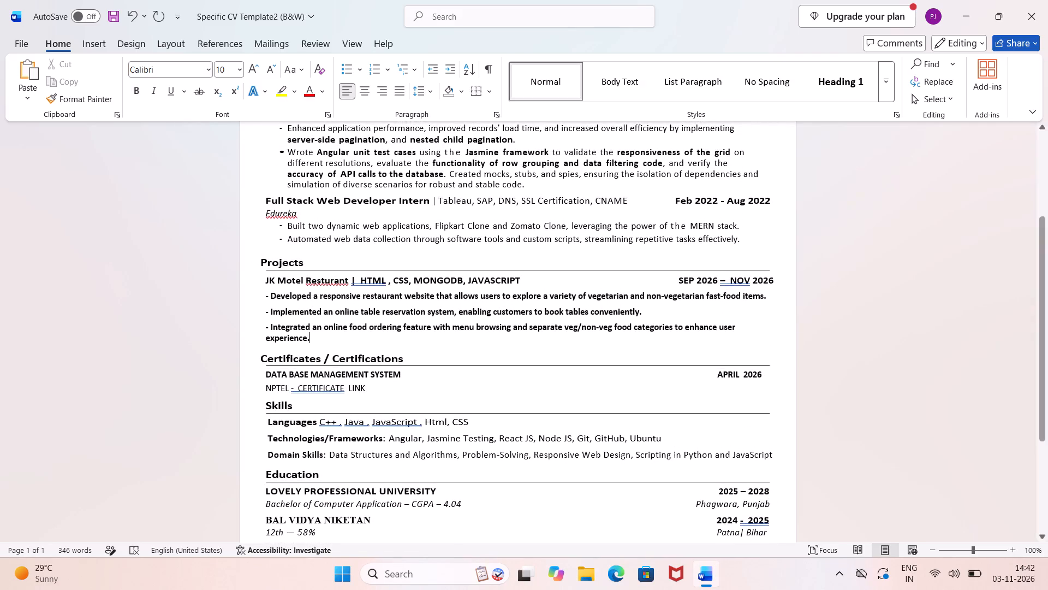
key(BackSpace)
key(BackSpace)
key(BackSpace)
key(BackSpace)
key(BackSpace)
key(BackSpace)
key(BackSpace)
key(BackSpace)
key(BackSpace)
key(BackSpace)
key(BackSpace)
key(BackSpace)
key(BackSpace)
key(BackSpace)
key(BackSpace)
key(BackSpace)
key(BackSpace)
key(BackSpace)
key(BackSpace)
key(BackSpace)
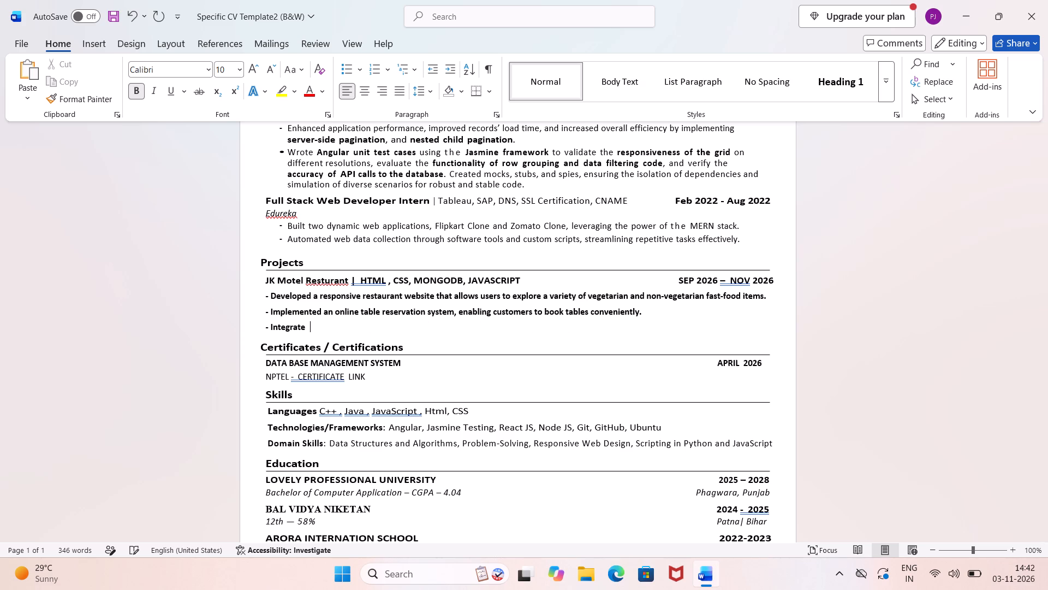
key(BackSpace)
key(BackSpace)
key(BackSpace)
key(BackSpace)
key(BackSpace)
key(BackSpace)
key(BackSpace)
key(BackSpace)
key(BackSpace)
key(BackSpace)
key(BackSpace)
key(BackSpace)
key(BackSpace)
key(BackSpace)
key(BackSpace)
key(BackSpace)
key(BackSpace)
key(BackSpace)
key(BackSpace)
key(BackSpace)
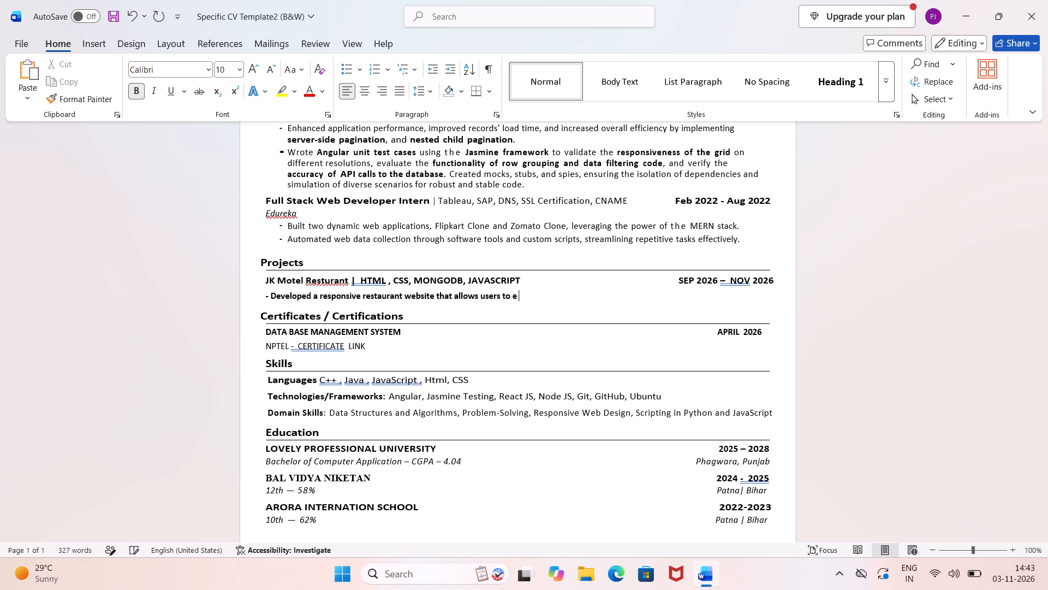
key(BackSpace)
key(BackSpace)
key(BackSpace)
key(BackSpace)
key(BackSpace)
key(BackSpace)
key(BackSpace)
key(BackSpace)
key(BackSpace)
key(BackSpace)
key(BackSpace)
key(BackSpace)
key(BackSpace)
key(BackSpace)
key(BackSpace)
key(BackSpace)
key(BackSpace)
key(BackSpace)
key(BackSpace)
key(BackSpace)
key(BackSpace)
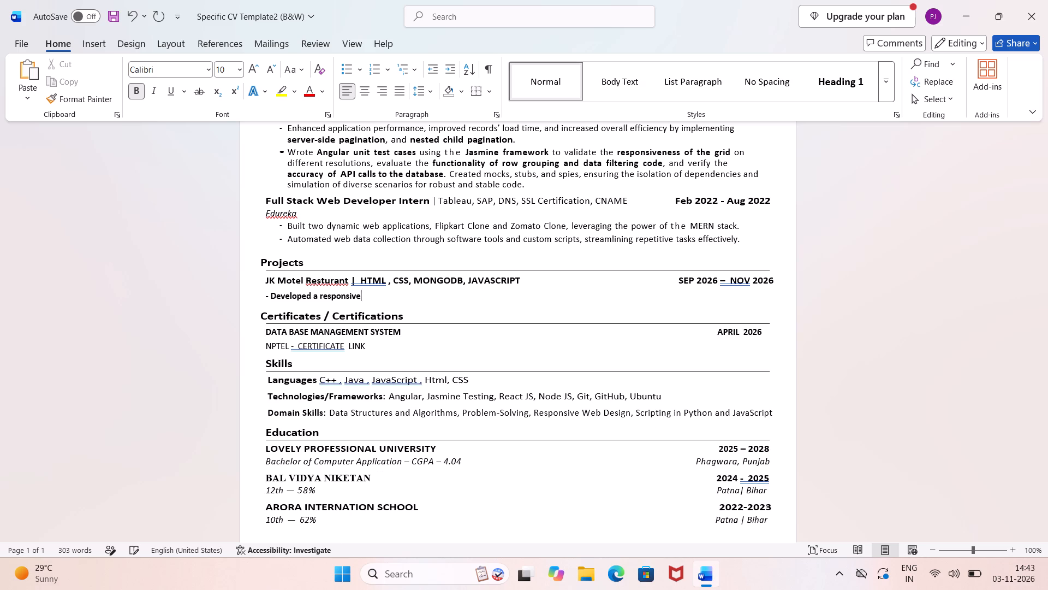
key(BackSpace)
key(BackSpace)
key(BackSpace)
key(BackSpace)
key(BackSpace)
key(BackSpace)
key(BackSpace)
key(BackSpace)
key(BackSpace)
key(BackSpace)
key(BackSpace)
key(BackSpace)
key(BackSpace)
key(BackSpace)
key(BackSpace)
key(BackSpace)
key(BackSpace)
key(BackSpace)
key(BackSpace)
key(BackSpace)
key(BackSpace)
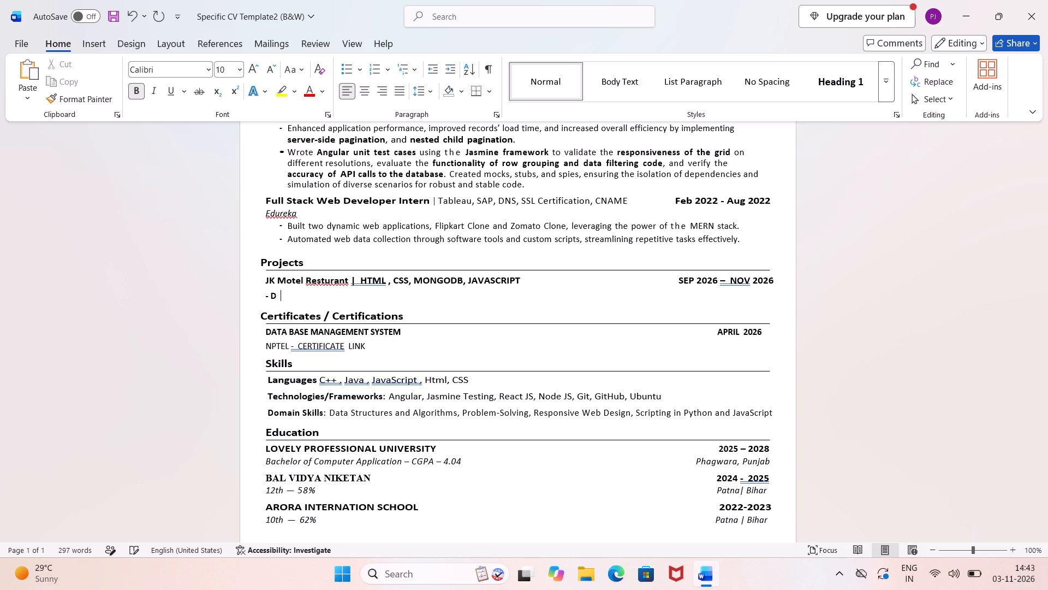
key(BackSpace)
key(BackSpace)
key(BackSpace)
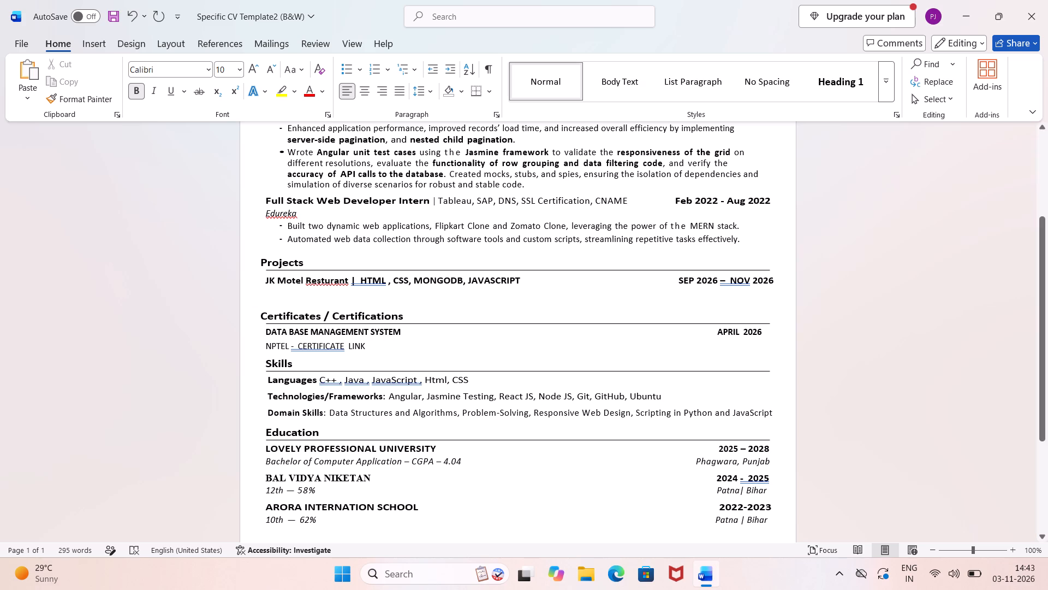
Turn off bold on the empty line below the JK Motel title and paste the three-point project description there in regular weight.
click(146, 95)
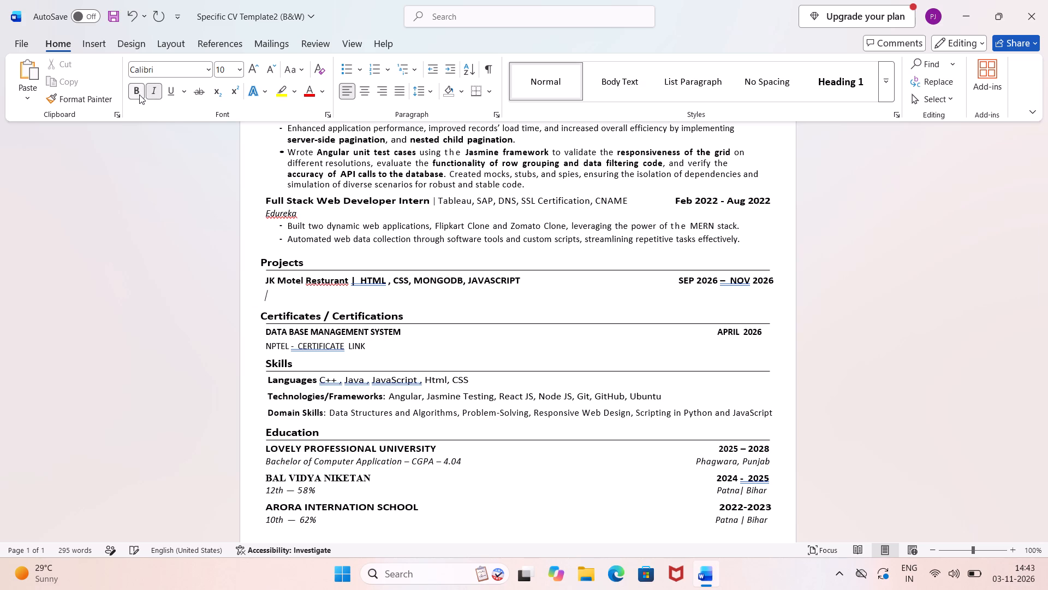
click(139, 95)
click(147, 95)
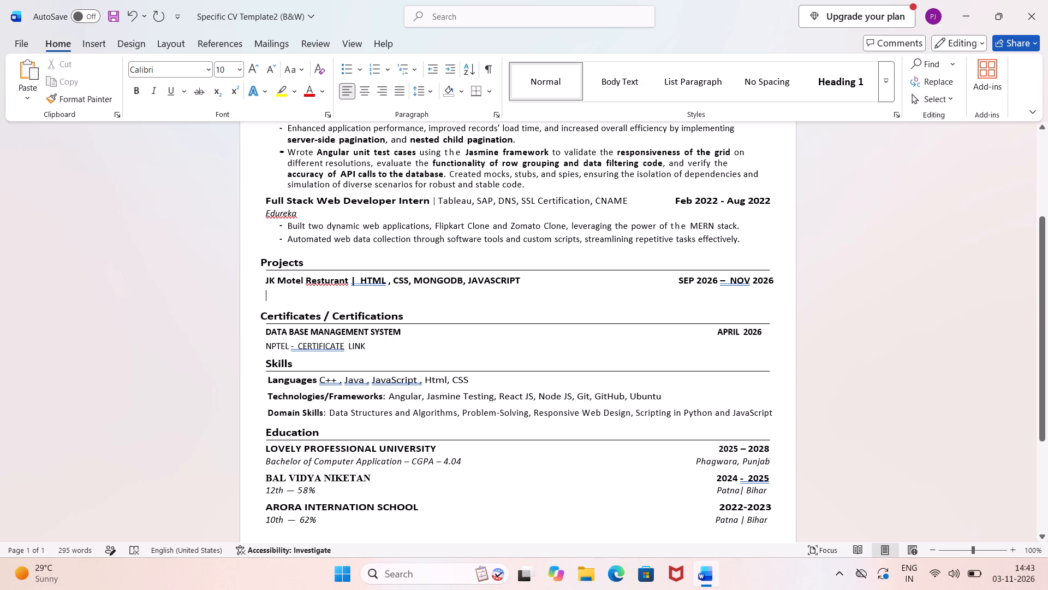
key(v)
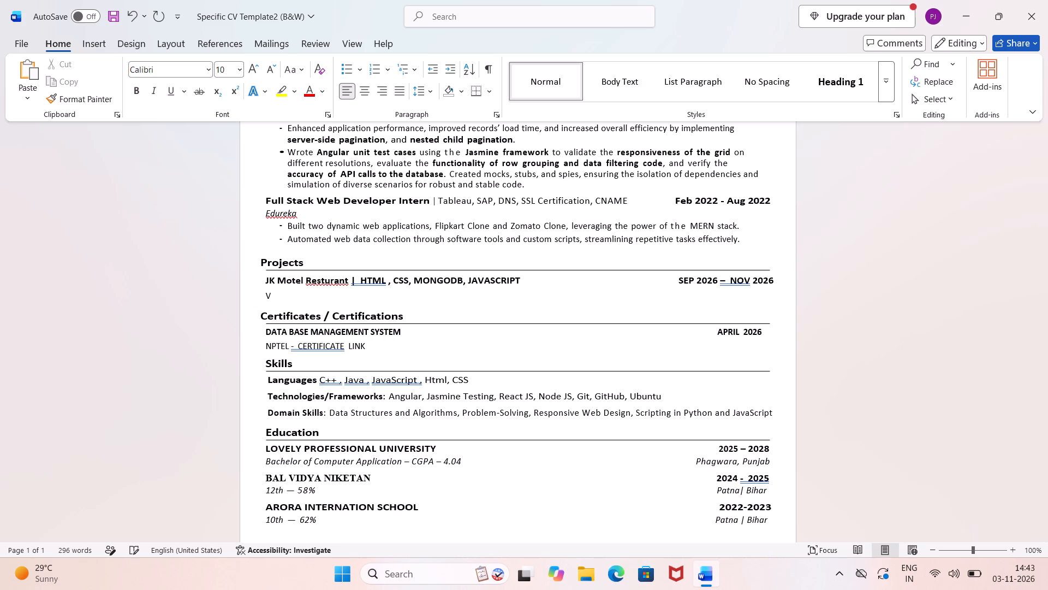
key(BackSpace)
key(ctrl+v)
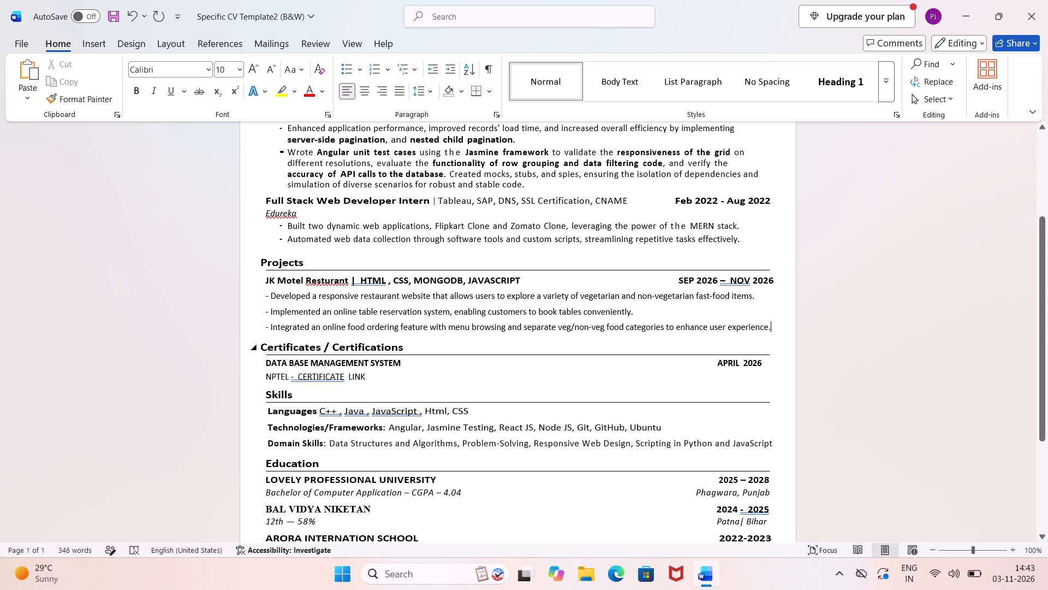
scroll(497, 345, down, 2)
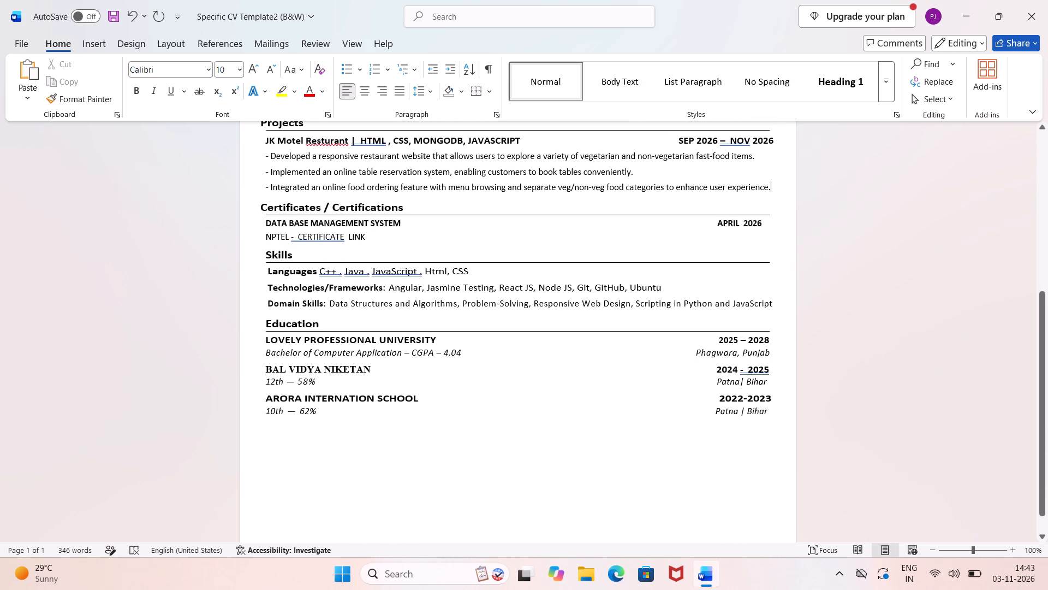
scroll(497, 345, up, 1)
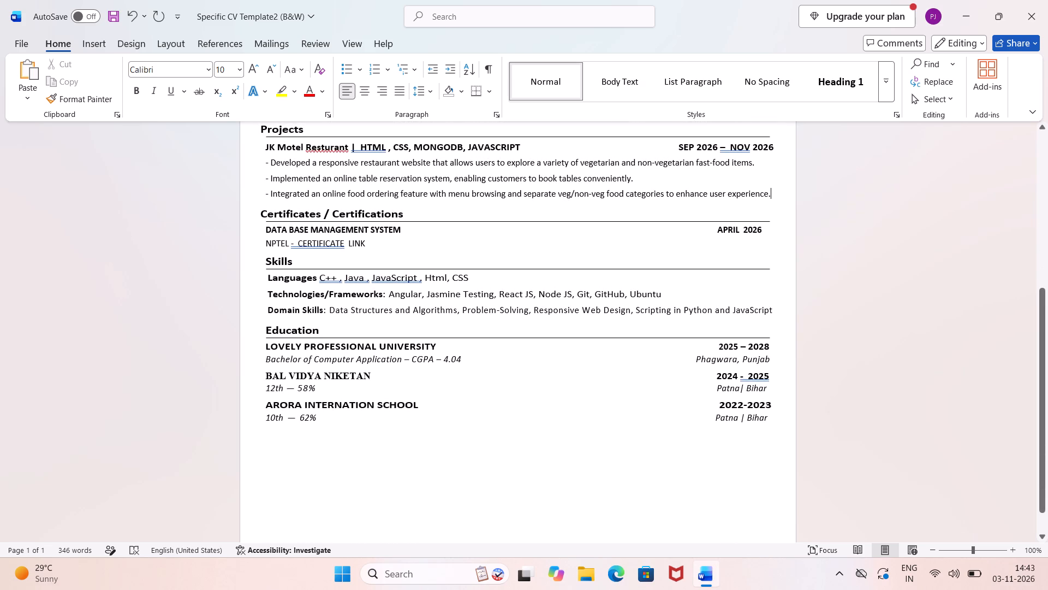
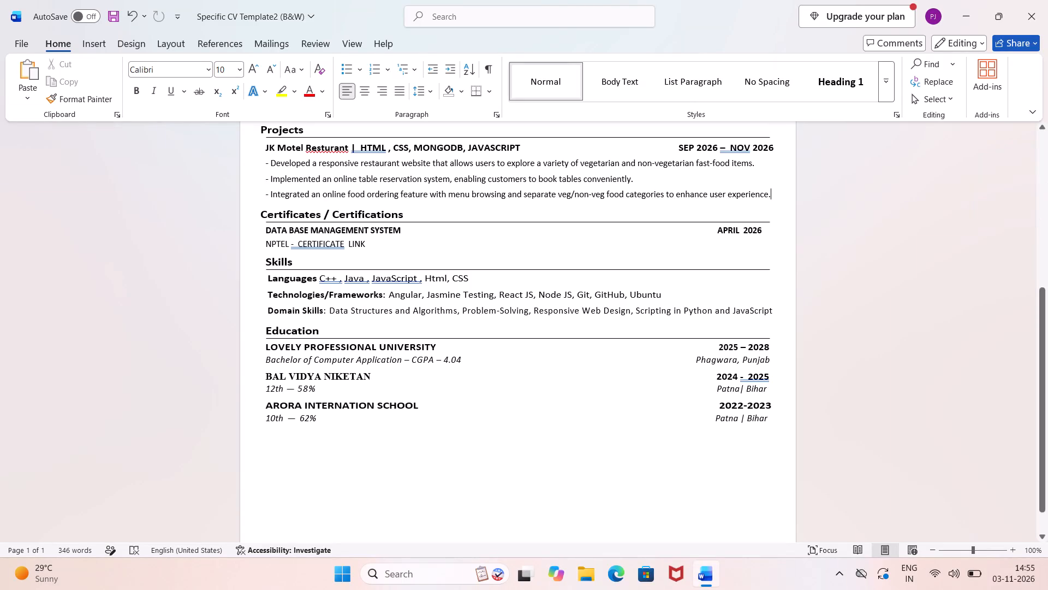
Change the CGPA on the Bachelor of Computer Application line in the Education section to 4.07.
click(476, 365)
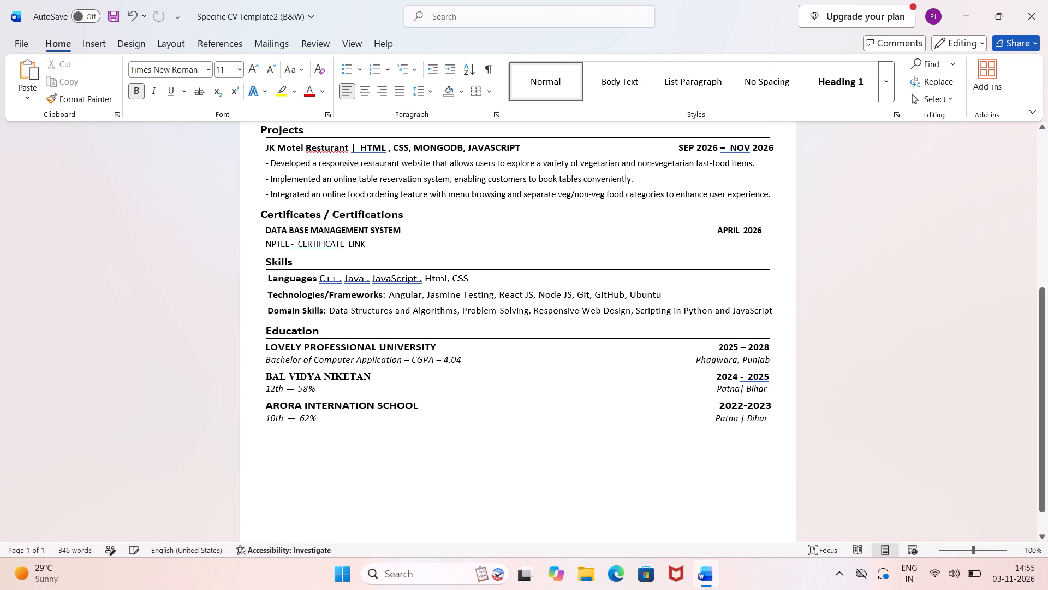
click(473, 358)
key(BackSpace)
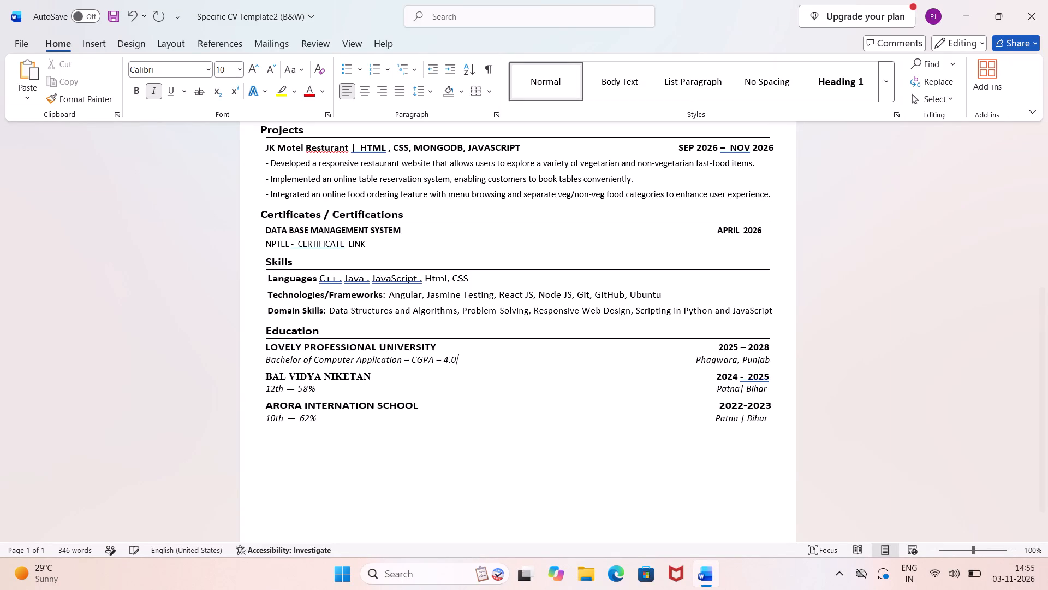
key(7)
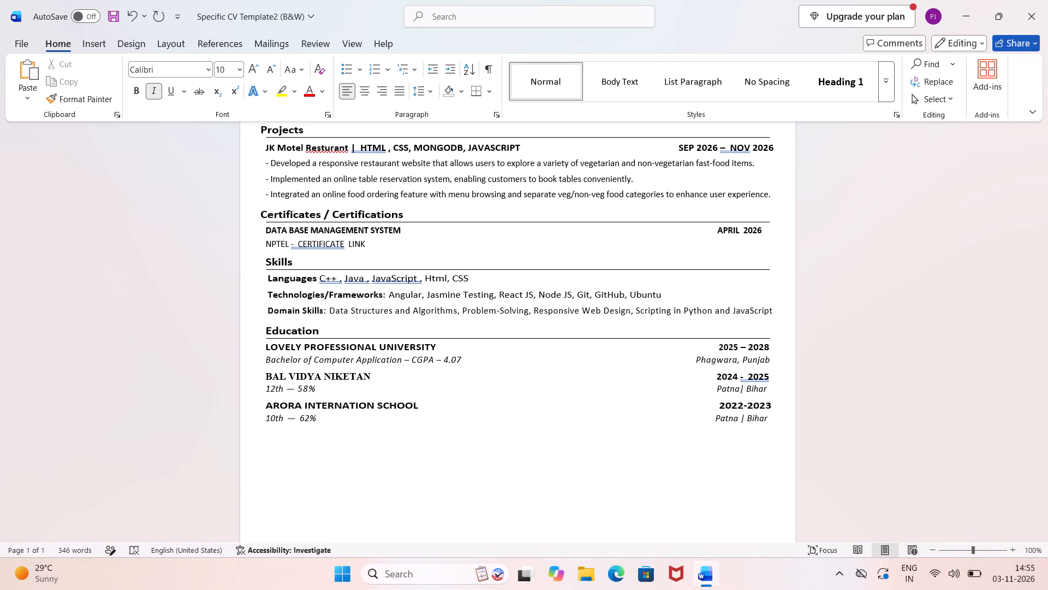